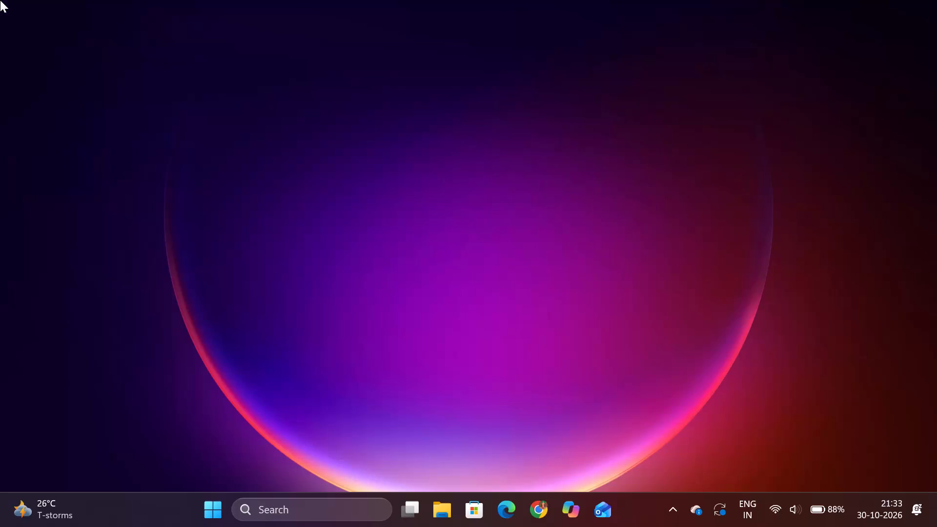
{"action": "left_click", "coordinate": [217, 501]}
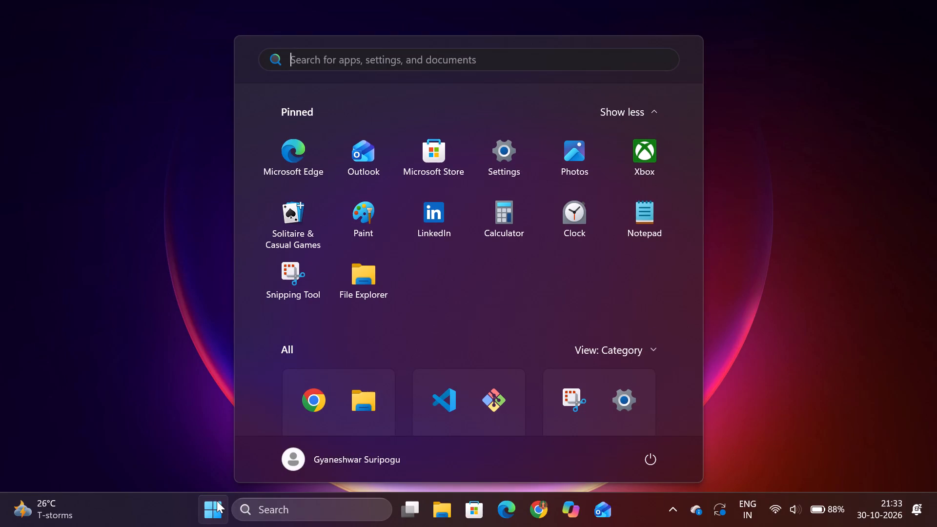
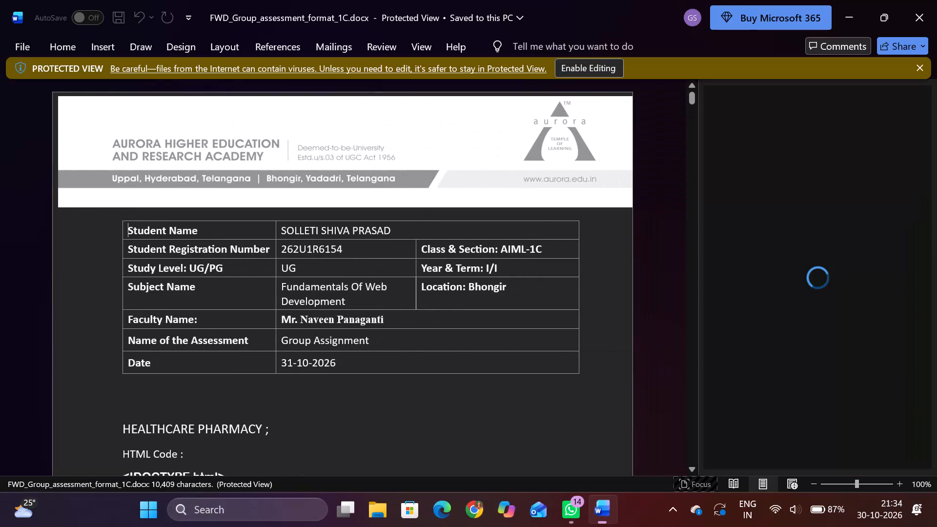
Review the group assignment document, examining the student details table and the Healthcare Pharmacy HTML code across its opening pages.
{"action": "scroll", "coordinate": [380, 427], "scroll_direction": "down", "scroll_amount": 2}
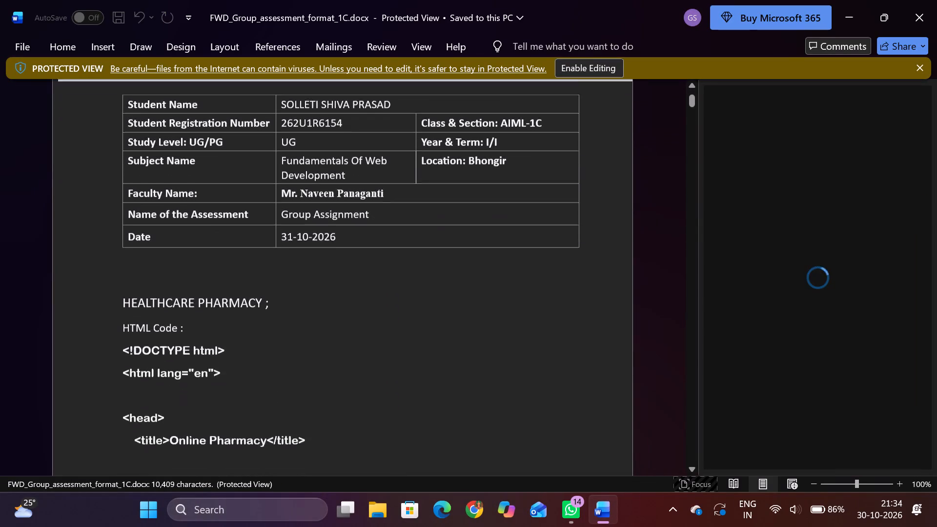
{"action": "scroll", "coordinate": [380, 427], "scroll_direction": "down", "scroll_amount": 15}
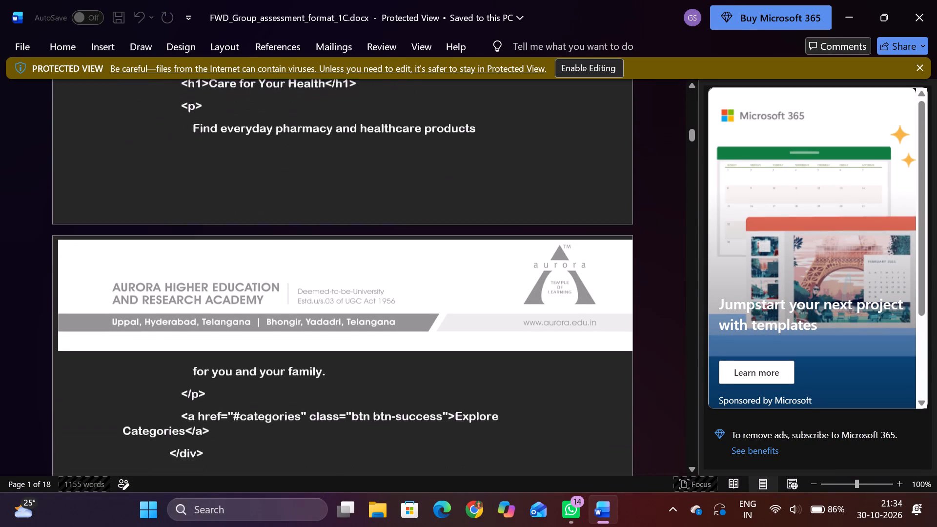
{"action": "scroll", "coordinate": [380, 427], "scroll_direction": "down", "scroll_amount": 5}
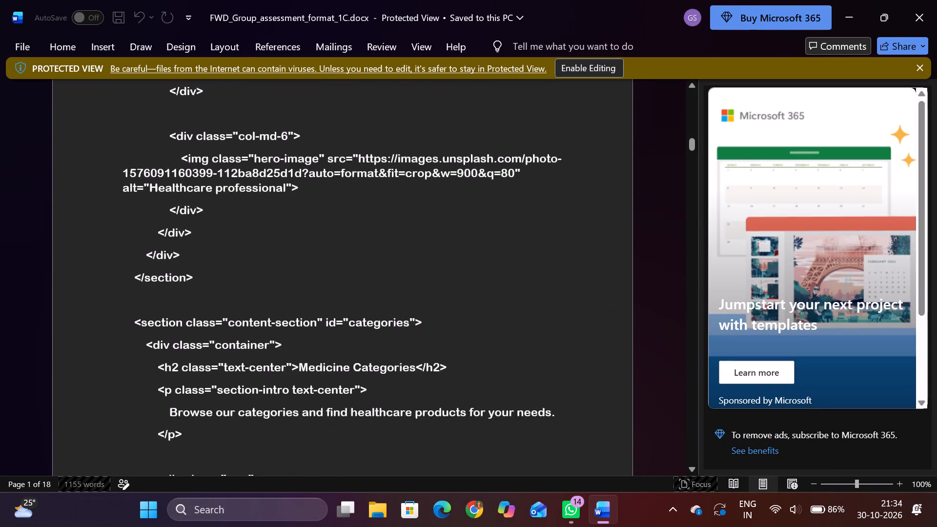
{"action": "scroll", "coordinate": [380, 427], "scroll_direction": "down", "scroll_amount": 10}
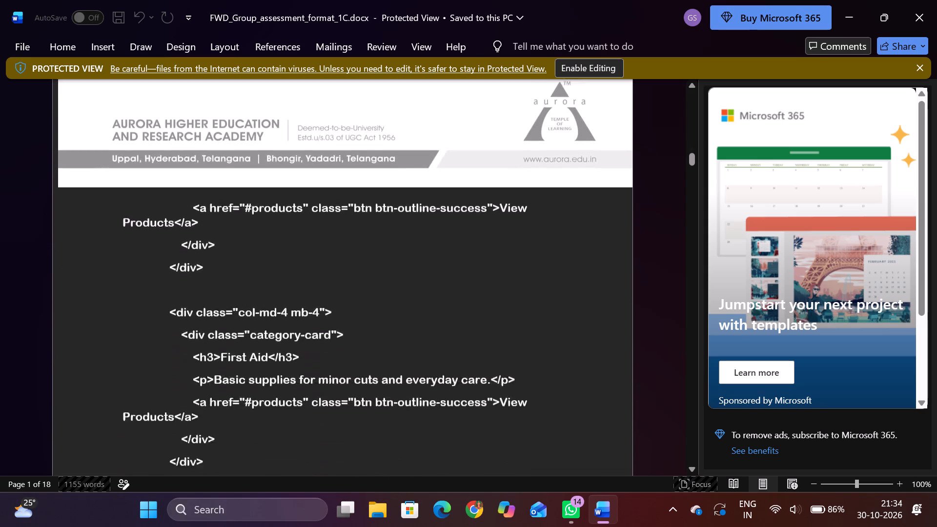
{"action": "scroll", "coordinate": [380, 427], "scroll_direction": "down", "scroll_amount": 10}
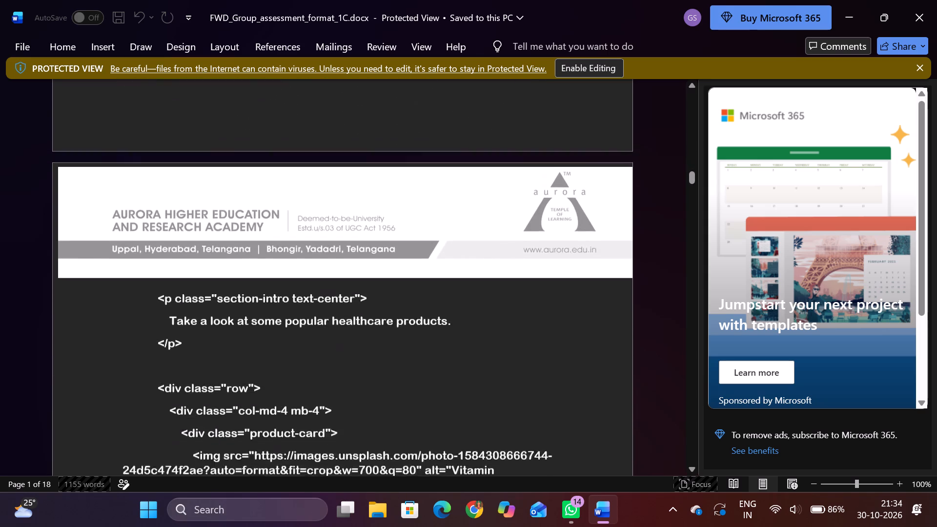
{"action": "scroll", "coordinate": [380, 427], "scroll_direction": "up", "scroll_amount": 16}
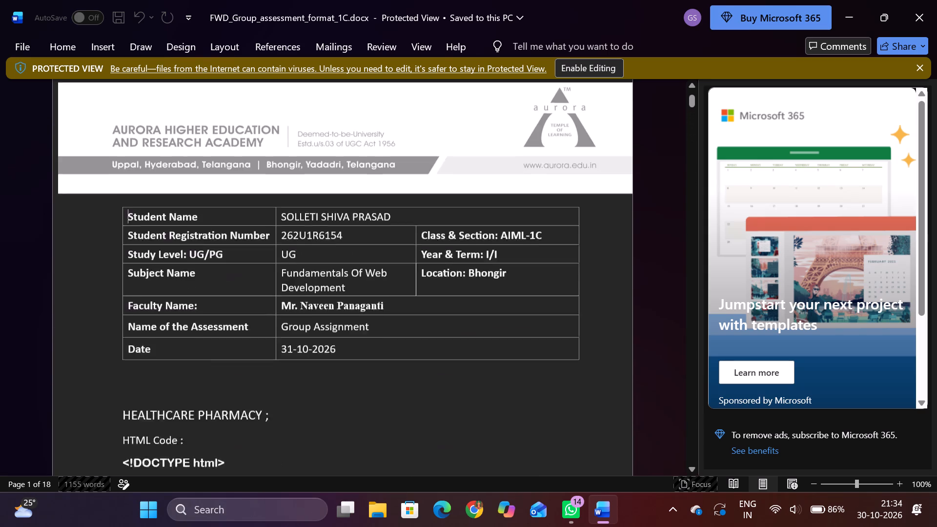
{"action": "scroll", "coordinate": [380, 427], "scroll_direction": "down", "scroll_amount": 1}
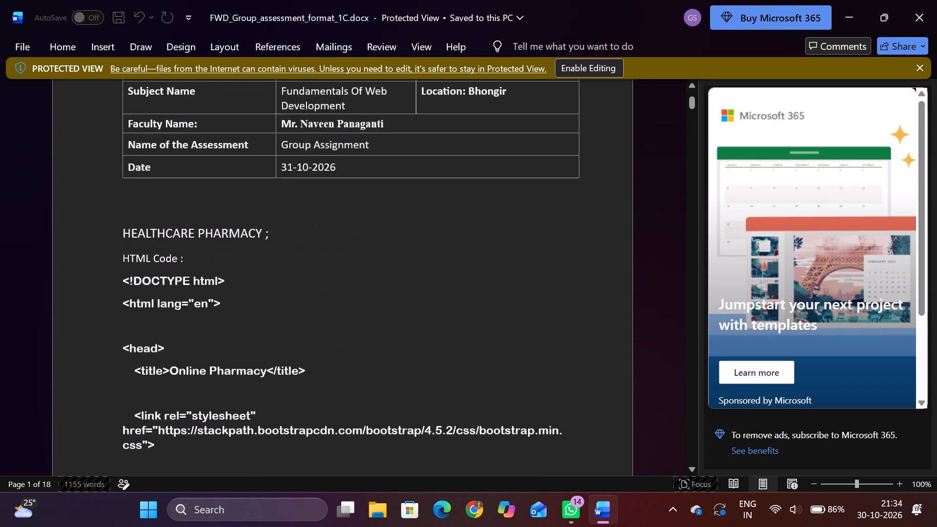
{"action": "scroll", "coordinate": [380, 427], "scroll_direction": "down", "scroll_amount": 1}
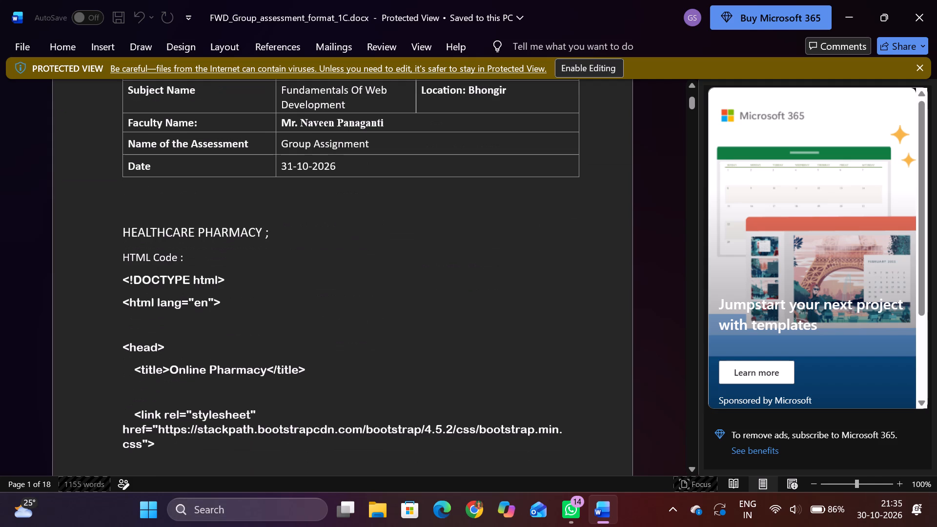
Take the group assessment document out of Protected View by enabling editing.
{"action": "left_click", "coordinate": [570, 71]}
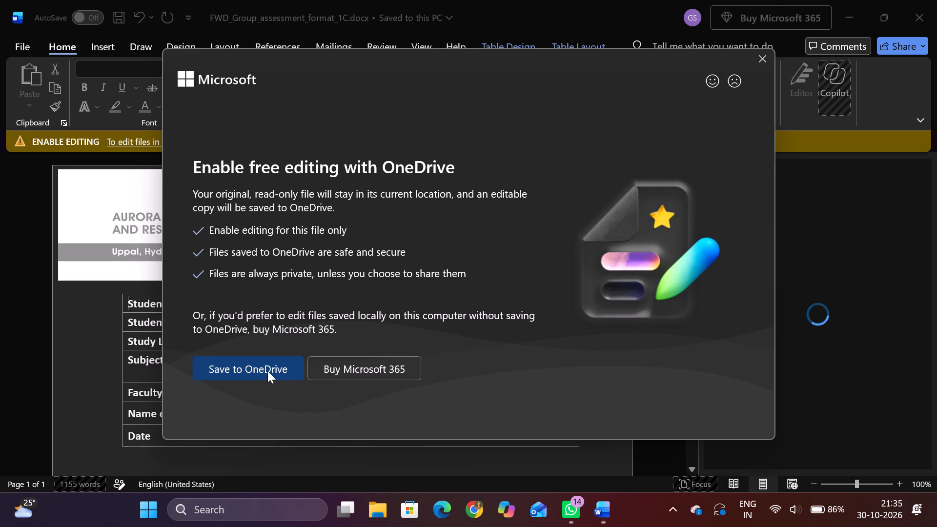
Save an editable copy of the document to the OneDrive Documents folder as FWD_Group_assessment_format_1C_shiva.
{"action": "left_click", "coordinate": [267, 371]}
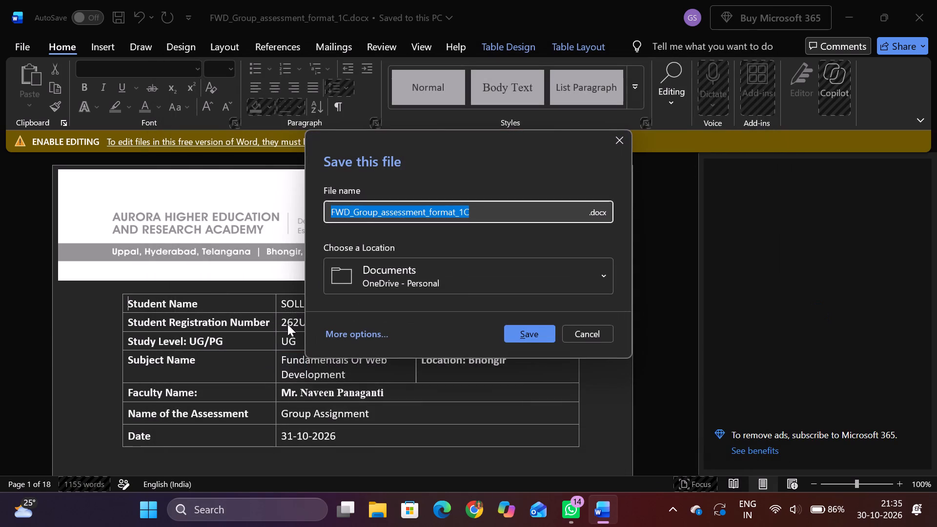
{"action": "left_click", "coordinate": [526, 198]}
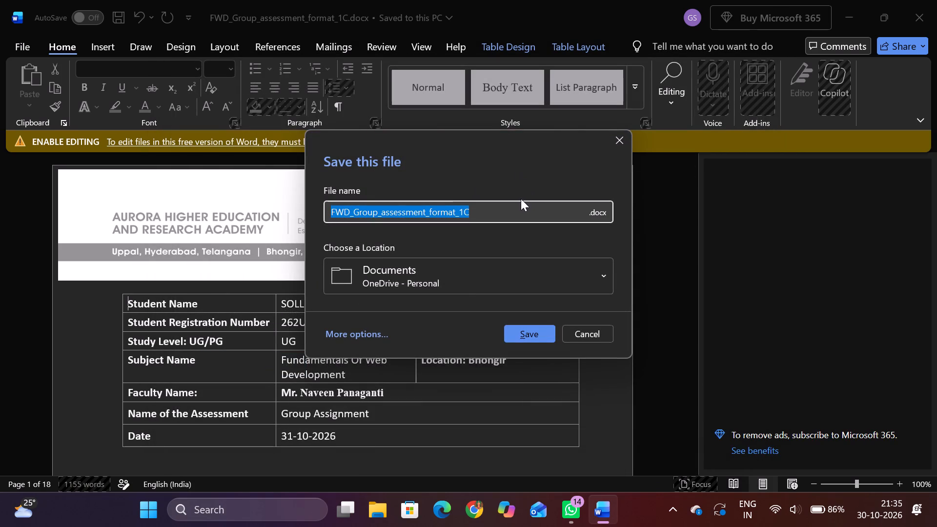
{"action": "left_click", "coordinate": [518, 204]}
{"action": "left_click", "coordinate": [476, 201]}
{"action": "left_click", "coordinate": [485, 213]}
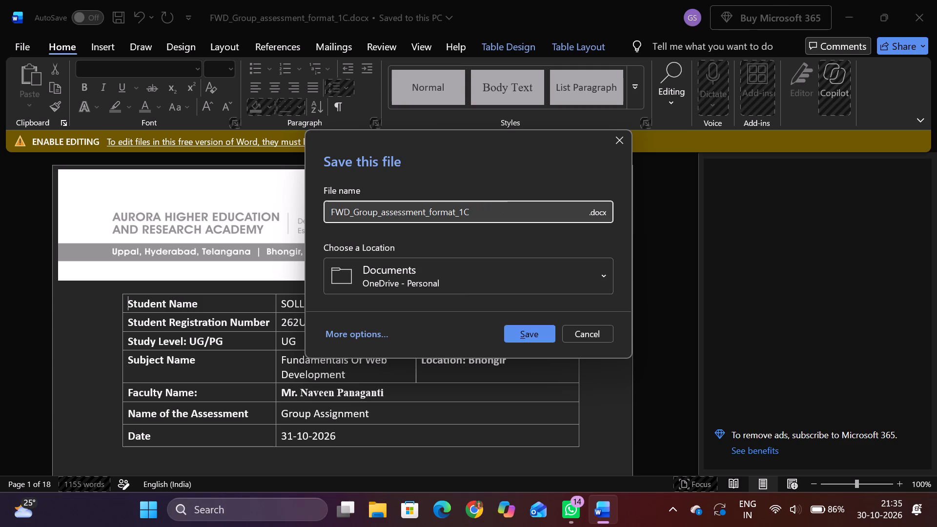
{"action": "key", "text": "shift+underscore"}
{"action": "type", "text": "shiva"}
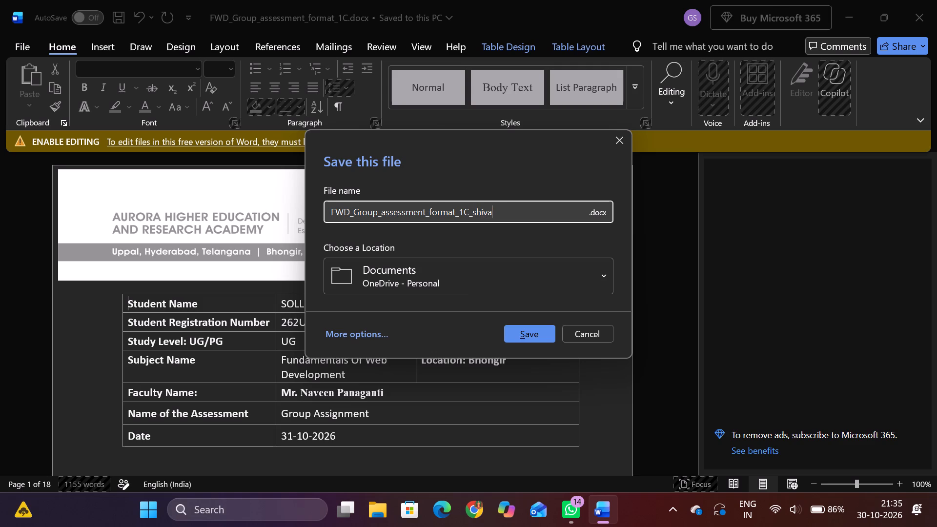
{"action": "left_click", "coordinate": [542, 339]}
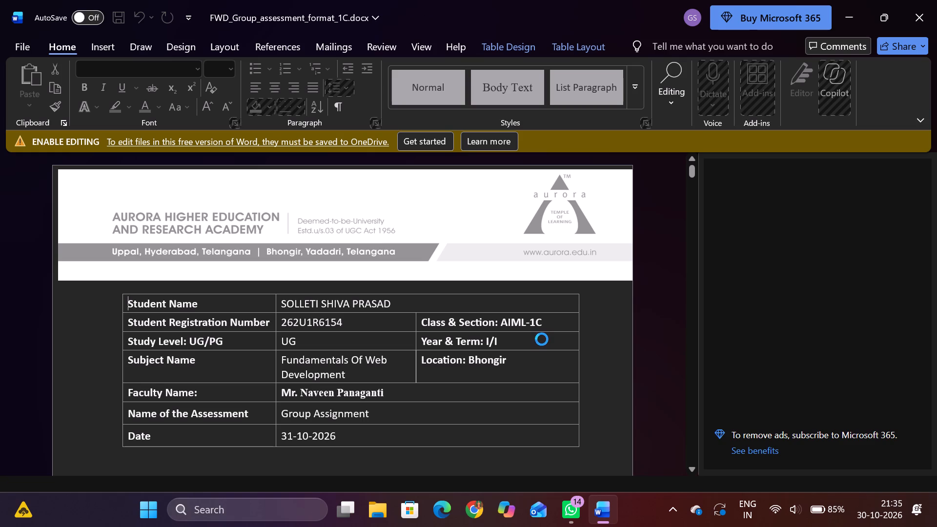
Read through the HTML code of the pharmacy web page in the assignment, down to the CSS Code heading.
{"action": "scroll", "coordinate": [542, 339], "scroll_direction": "down", "scroll_amount": 6}
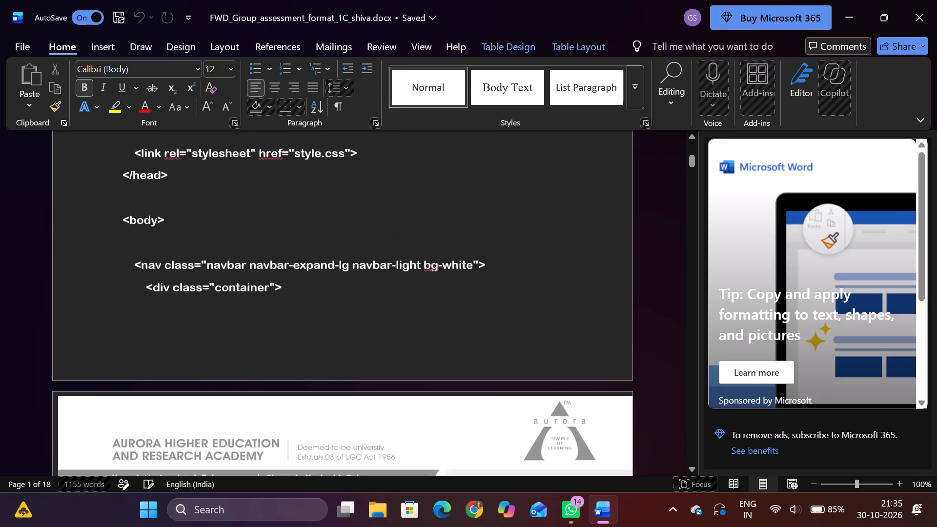
{"action": "scroll", "coordinate": [542, 339], "scroll_direction": "down", "scroll_amount": 5}
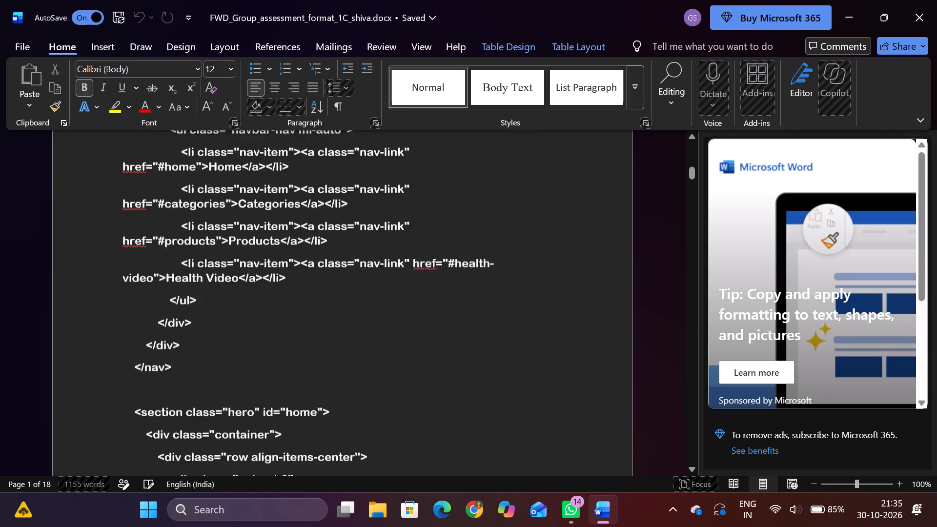
{"action": "scroll", "coordinate": [542, 339], "scroll_direction": "down", "scroll_amount": 6}
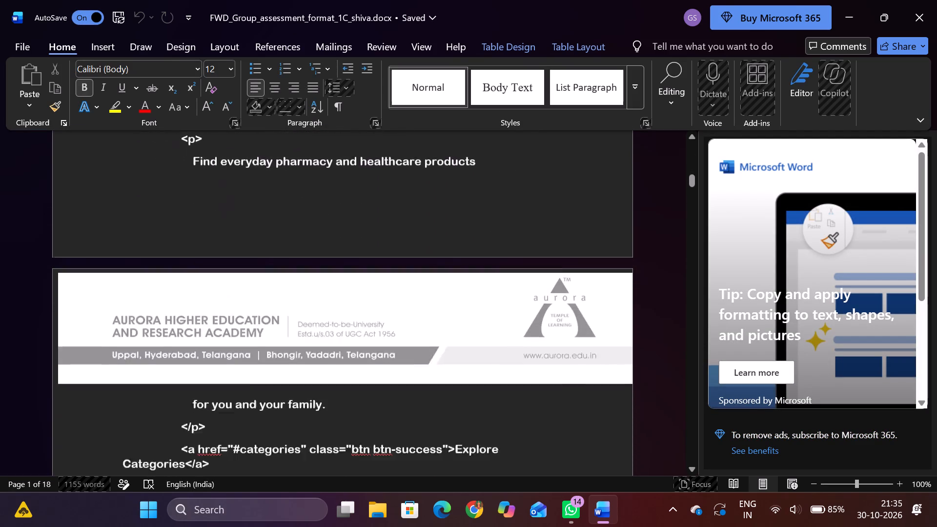
{"action": "scroll", "coordinate": [542, 339], "scroll_direction": "down", "scroll_amount": 8}
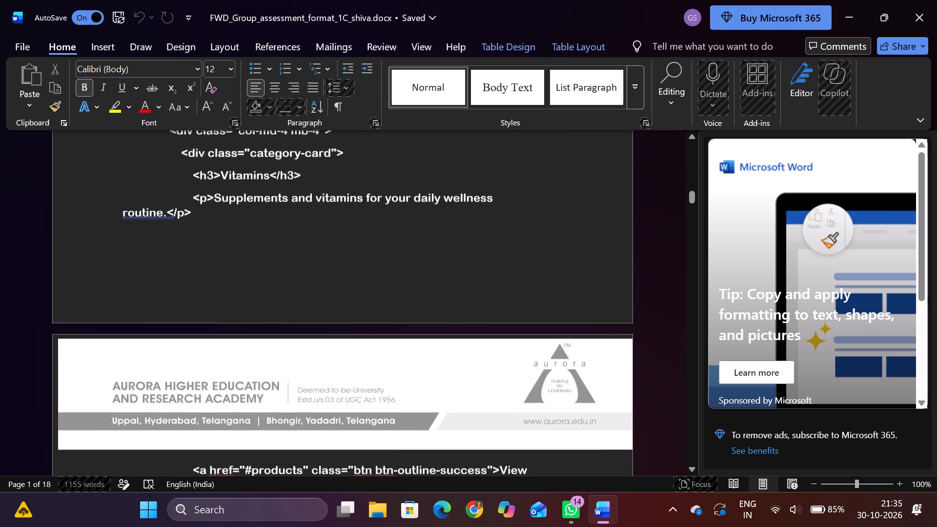
{"action": "scroll", "coordinate": [542, 339], "scroll_direction": "down", "scroll_amount": 8}
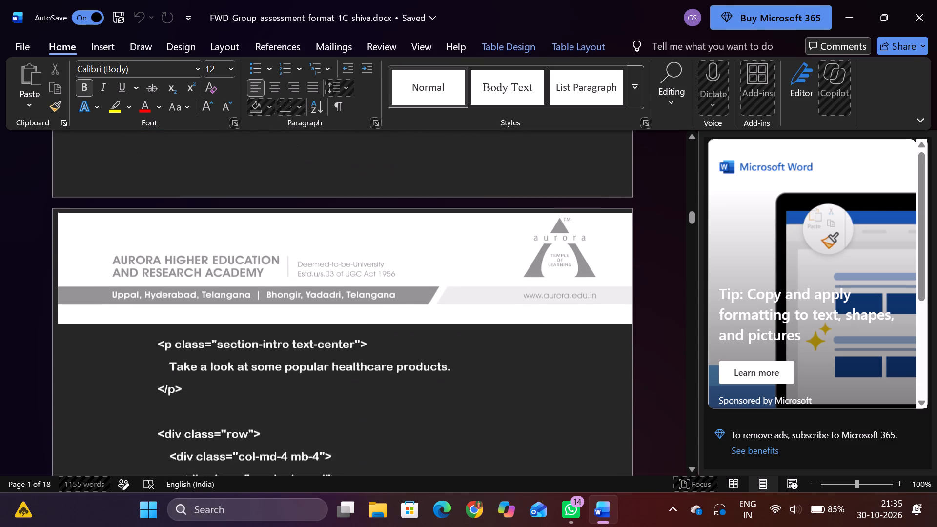
{"action": "scroll", "coordinate": [542, 339], "scroll_direction": "down", "scroll_amount": 16}
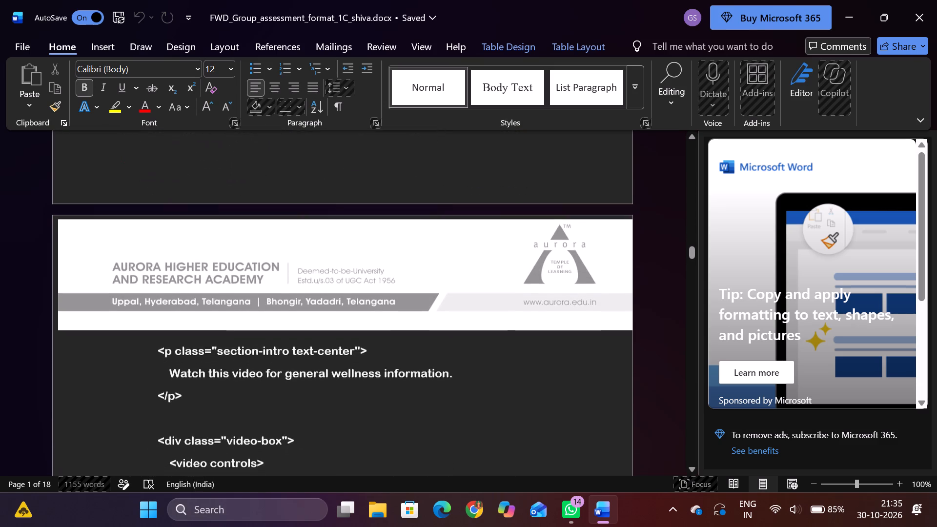
{"action": "scroll", "coordinate": [542, 339], "scroll_direction": "down", "scroll_amount": 7}
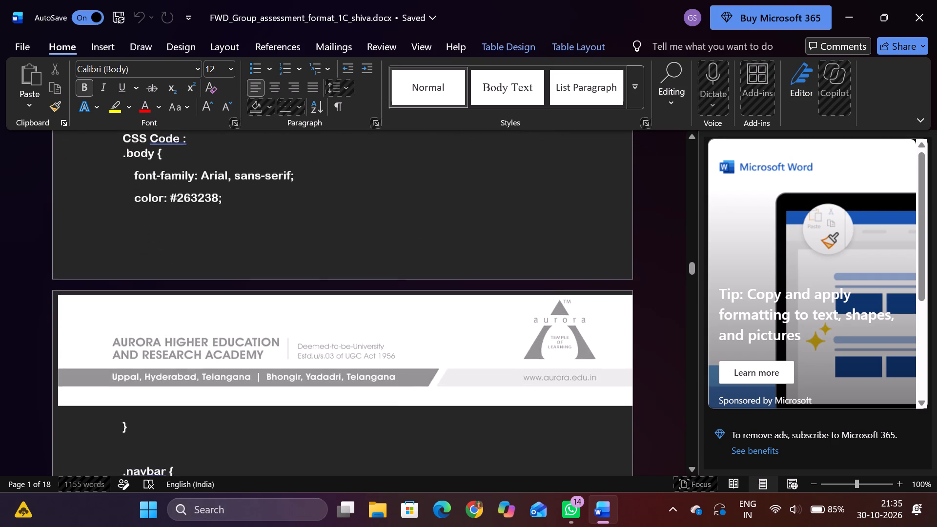
Read through the CSS code in the assignment, down to the HTML SCREENSHOT heading.
{"action": "scroll", "coordinate": [542, 339], "scroll_direction": "down", "scroll_amount": 6}
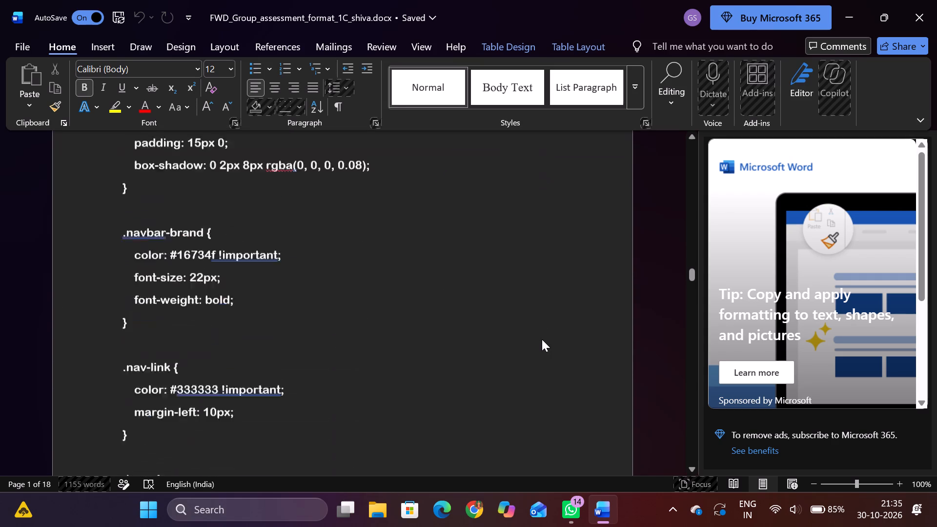
{"action": "scroll", "coordinate": [542, 339], "scroll_direction": "down", "scroll_amount": 9}
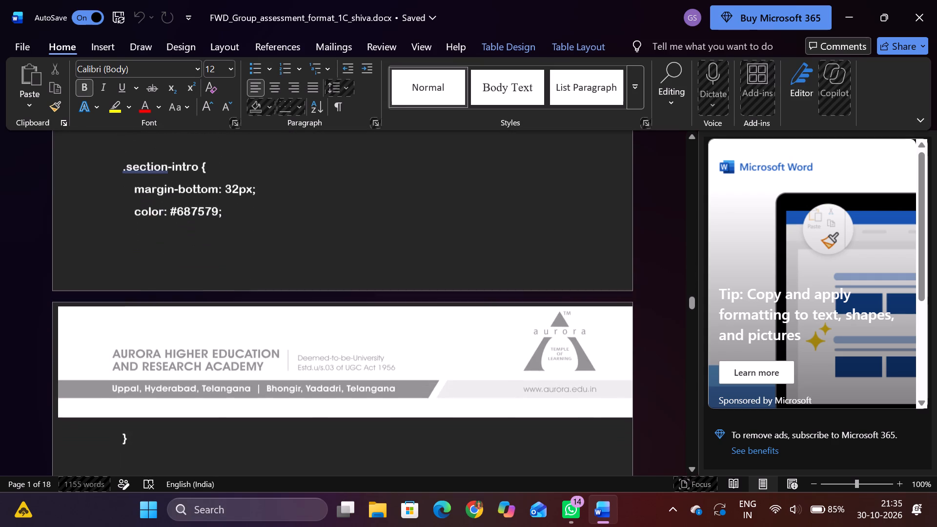
{"action": "scroll", "coordinate": [542, 339], "scroll_direction": "down", "scroll_amount": 8}
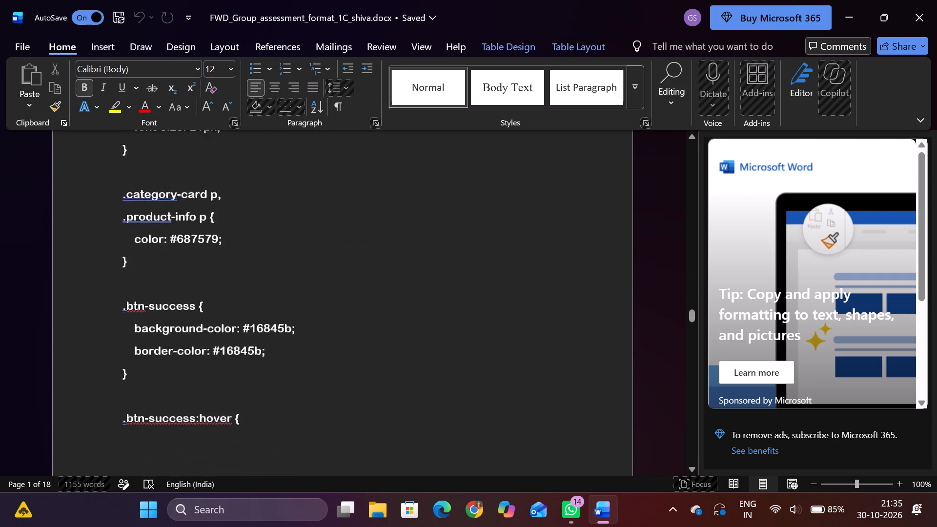
{"action": "scroll", "coordinate": [542, 339], "scroll_direction": "down", "scroll_amount": 8}
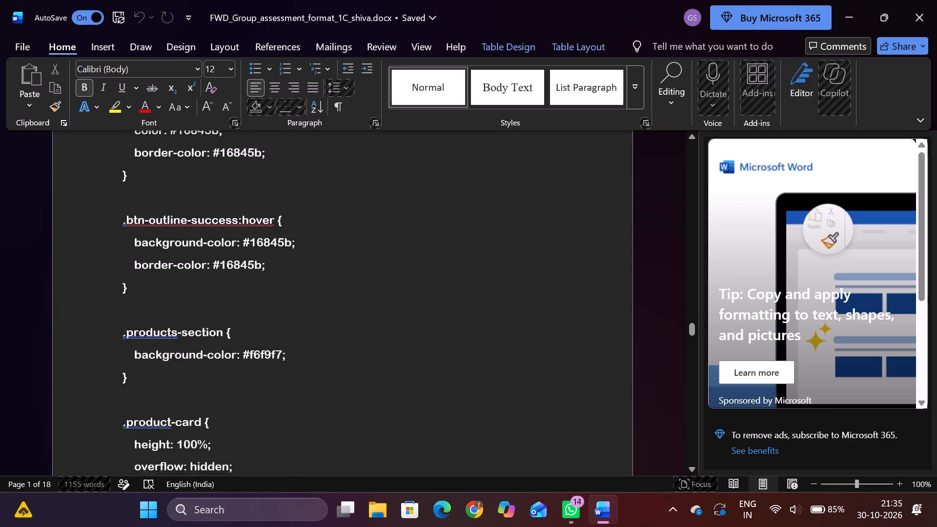
{"action": "scroll", "coordinate": [542, 339], "scroll_direction": "down", "scroll_amount": 11}
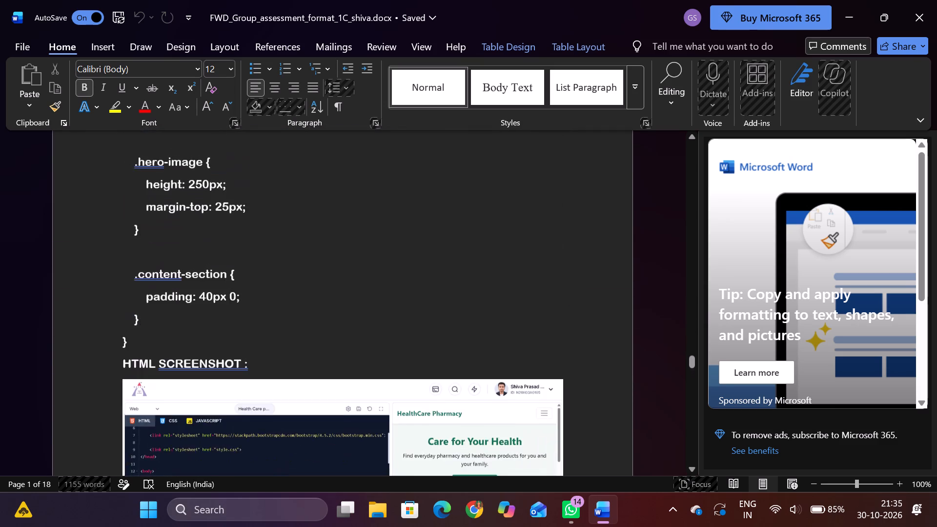
Examine the editor and browser images under the HTML SCREENSHOT, CSS CODE and OUTPUT SCREENSHOT headings.
{"action": "scroll", "coordinate": [542, 339], "scroll_direction": "down", "scroll_amount": 2}
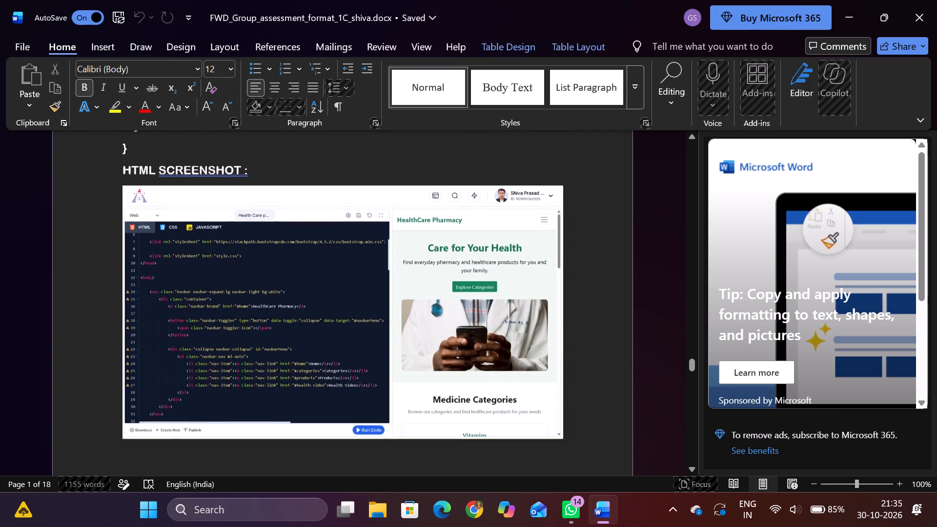
{"action": "scroll", "coordinate": [542, 339], "scroll_direction": "down", "scroll_amount": 3}
{"action": "scroll", "coordinate": [542, 339], "scroll_direction": "up", "scroll_amount": 3}
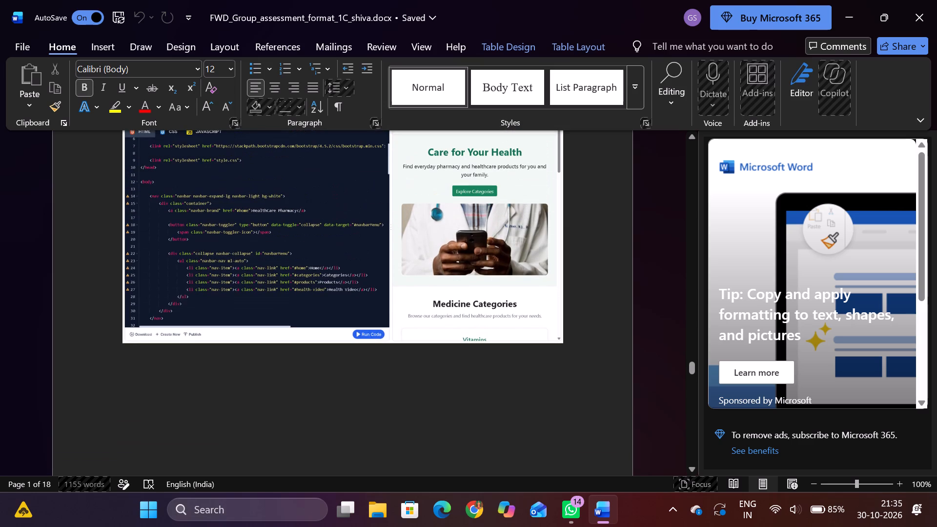
{"action": "scroll", "coordinate": [542, 339], "scroll_direction": "up", "scroll_amount": 1}
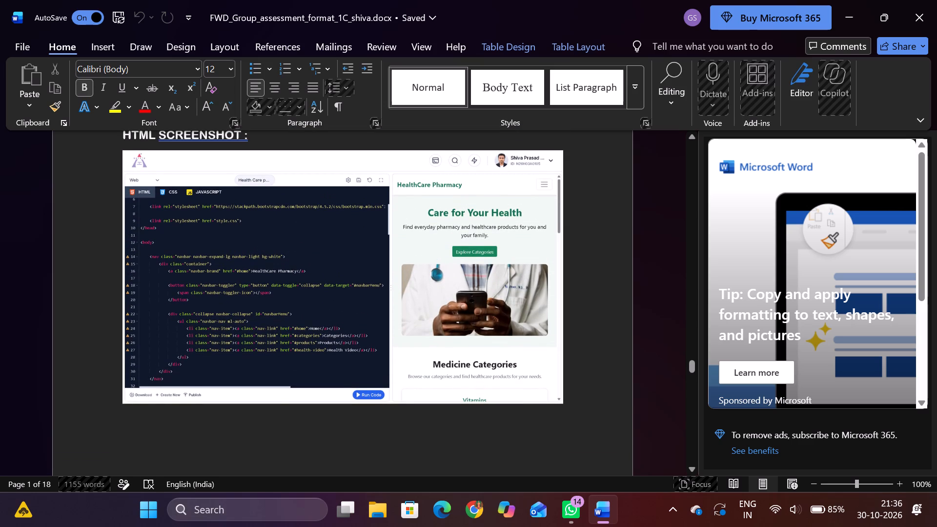
{"action": "scroll", "coordinate": [276, 392], "scroll_direction": "down", "scroll_amount": 5}
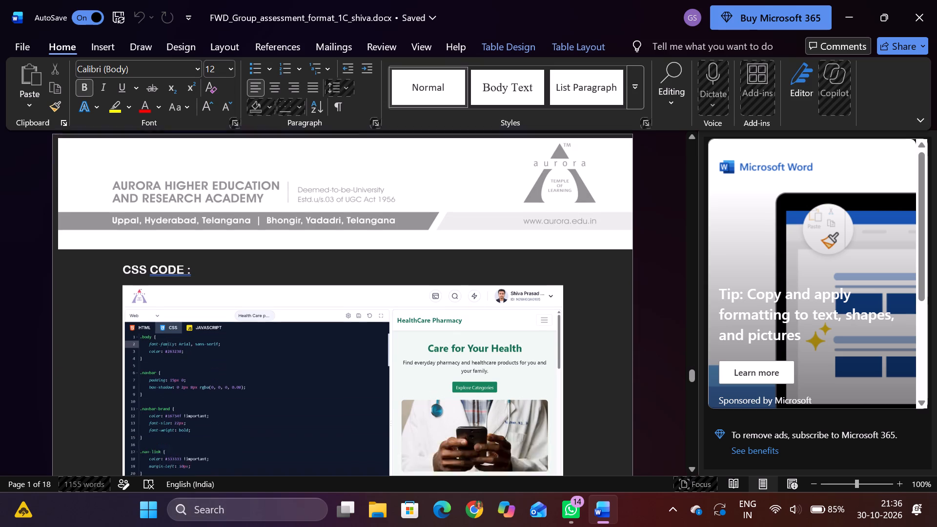
{"action": "scroll", "coordinate": [276, 392], "scroll_direction": "down", "scroll_amount": 5}
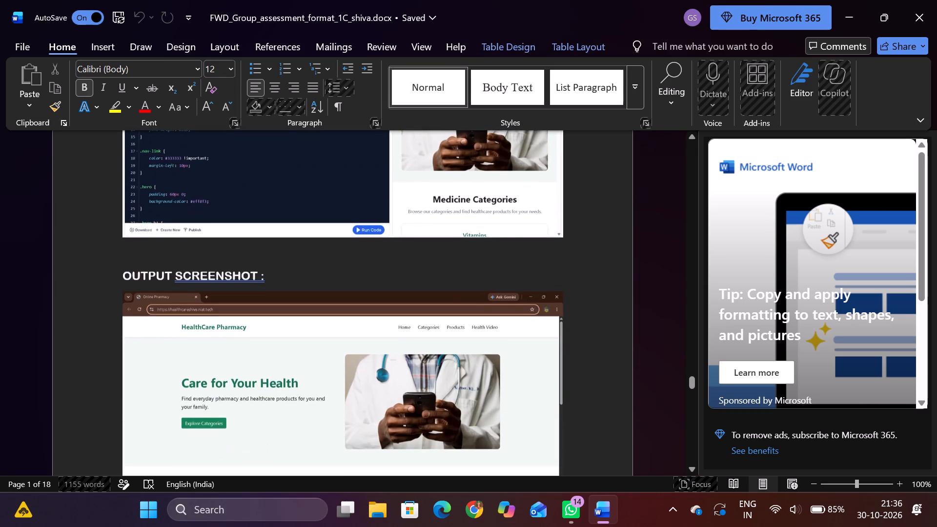
{"action": "scroll", "coordinate": [276, 392], "scroll_direction": "down", "scroll_amount": 1}
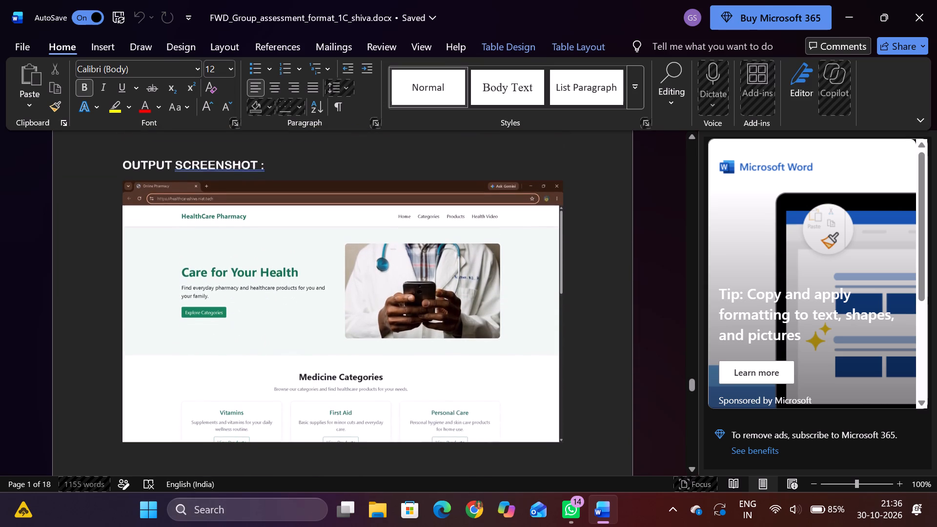
{"action": "scroll", "coordinate": [276, 392], "scroll_direction": "down", "scroll_amount": 2}
{"action": "scroll", "coordinate": [276, 392], "scroll_direction": "up", "scroll_amount": 1}
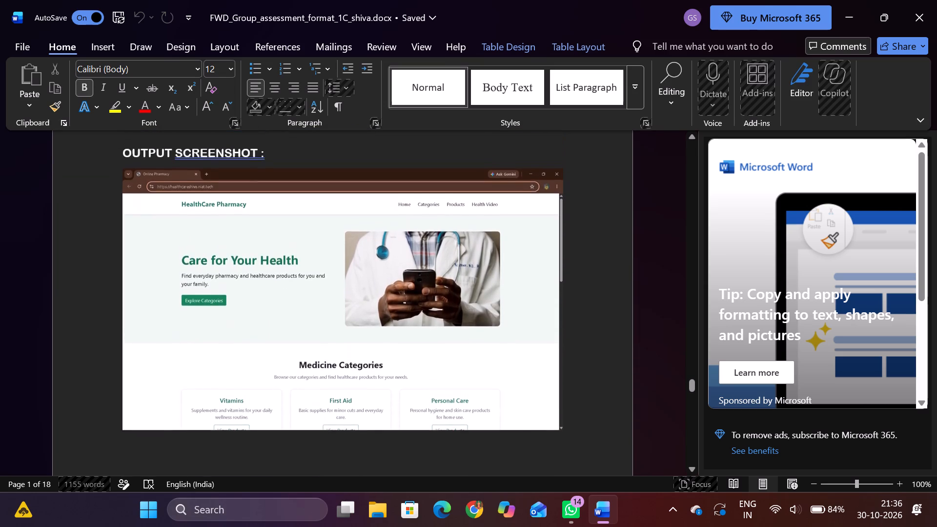
{"action": "scroll", "coordinate": [276, 392], "scroll_direction": "up", "scroll_amount": 1}
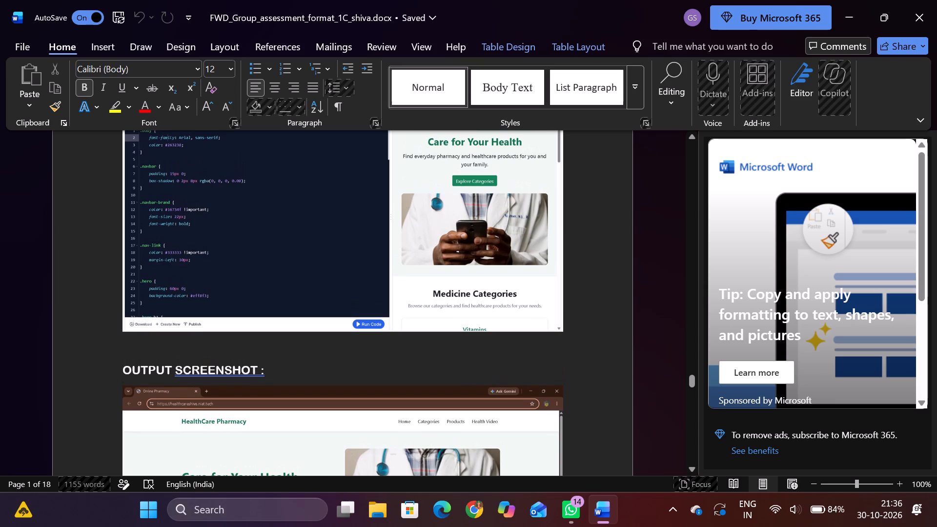
{"action": "scroll", "coordinate": [276, 392], "scroll_direction": "up", "scroll_amount": 1}
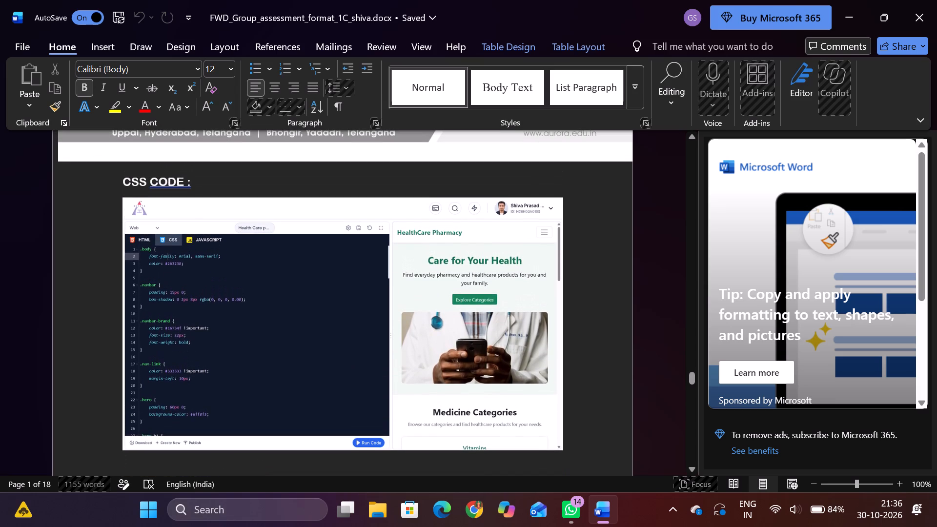
{"action": "scroll", "coordinate": [276, 392], "scroll_direction": "down", "scroll_amount": 2}
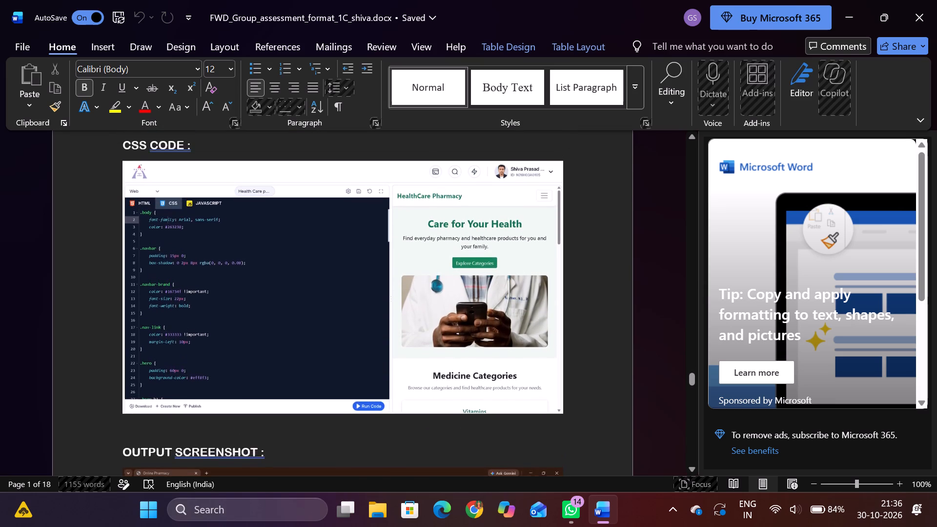
{"action": "scroll", "coordinate": [276, 392], "scroll_direction": "down", "scroll_amount": 1}
{"action": "scroll", "coordinate": [276, 392], "scroll_direction": "left", "scroll_amount": 1}
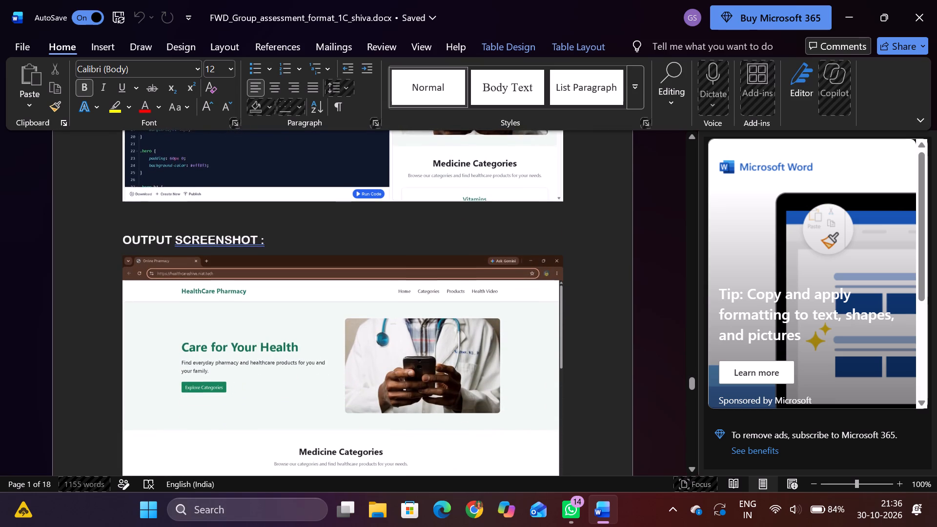
{"action": "scroll", "coordinate": [276, 392], "scroll_direction": "left", "scroll_amount": 1}
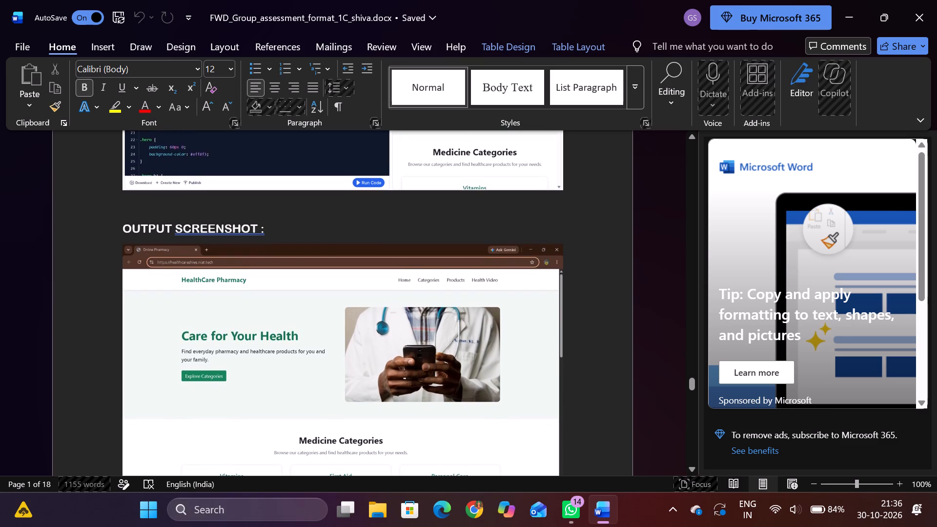
{"action": "scroll", "coordinate": [276, 392], "scroll_direction": "left", "scroll_amount": 1}
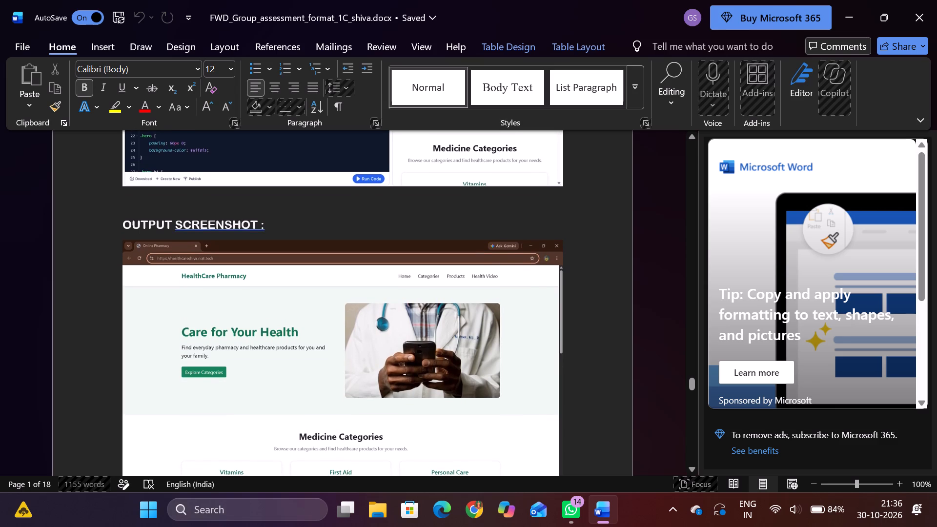
{"action": "scroll", "coordinate": [276, 392], "scroll_direction": "left", "scroll_amount": 1}
{"action": "scroll", "coordinate": [276, 392], "scroll_direction": "down", "scroll_amount": 1}
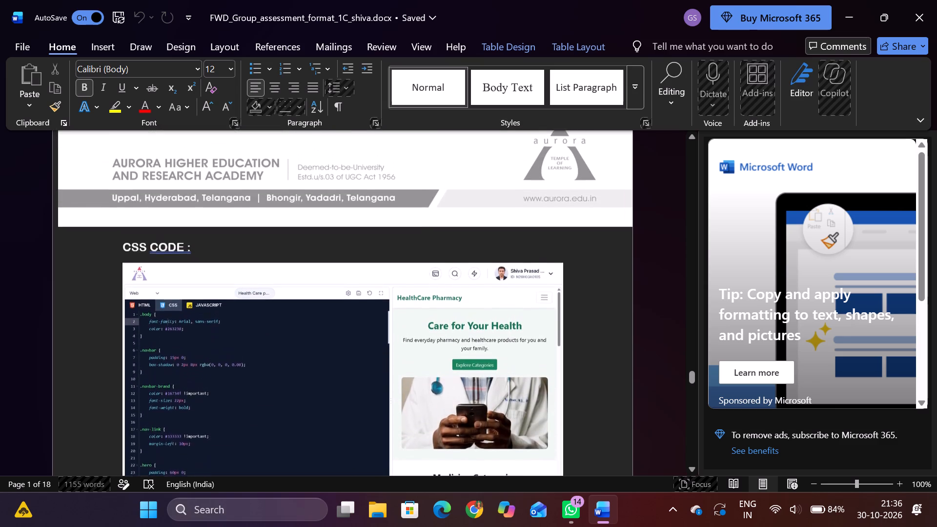
{"action": "scroll", "coordinate": [276, 392], "scroll_direction": "down", "scroll_amount": 2}
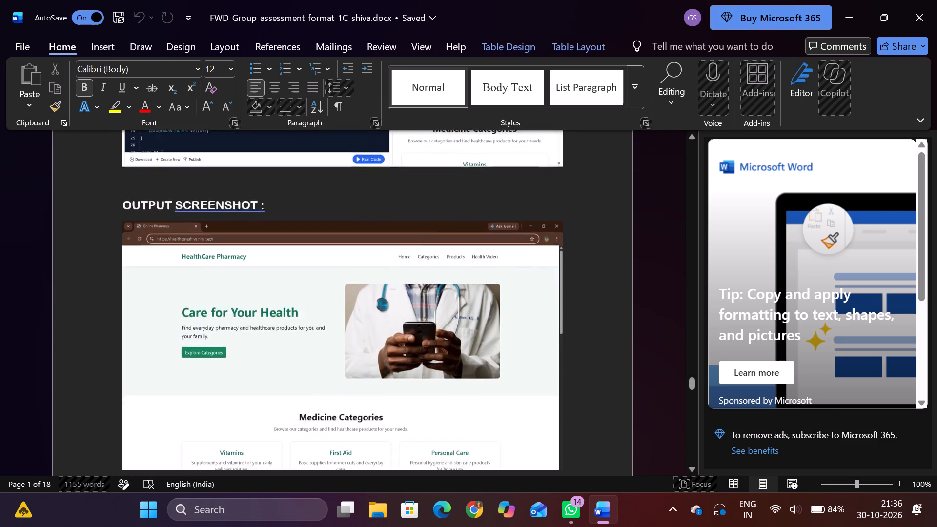
Compare the image under OUTPUT SCREENSHOT with the larger rendered pharmacy page image on the following page.
{"action": "scroll", "coordinate": [276, 392], "scroll_direction": "down", "scroll_amount": 1}
{"action": "scroll", "coordinate": [276, 392], "scroll_direction": "up", "scroll_amount": 5}
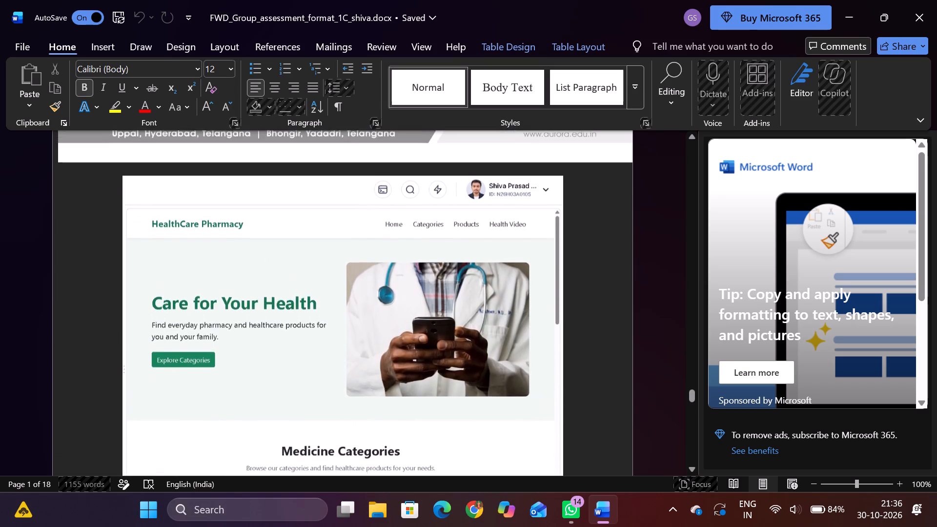
{"action": "scroll", "coordinate": [276, 392], "scroll_direction": "up", "scroll_amount": 3}
{"action": "scroll", "coordinate": [276, 392], "scroll_direction": "down", "scroll_amount": 1}
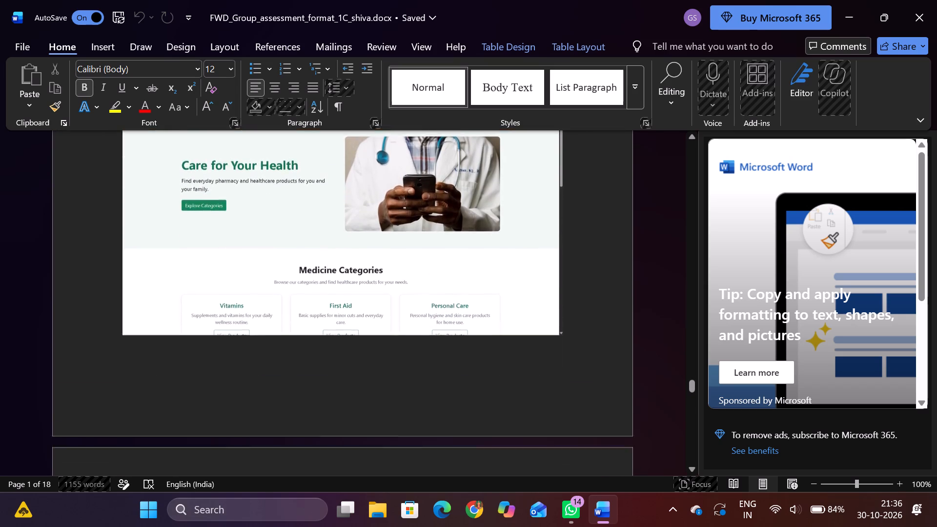
{"action": "scroll", "coordinate": [276, 392], "scroll_direction": "down", "scroll_amount": 3}
{"action": "scroll", "coordinate": [276, 392], "scroll_direction": "up", "scroll_amount": 1}
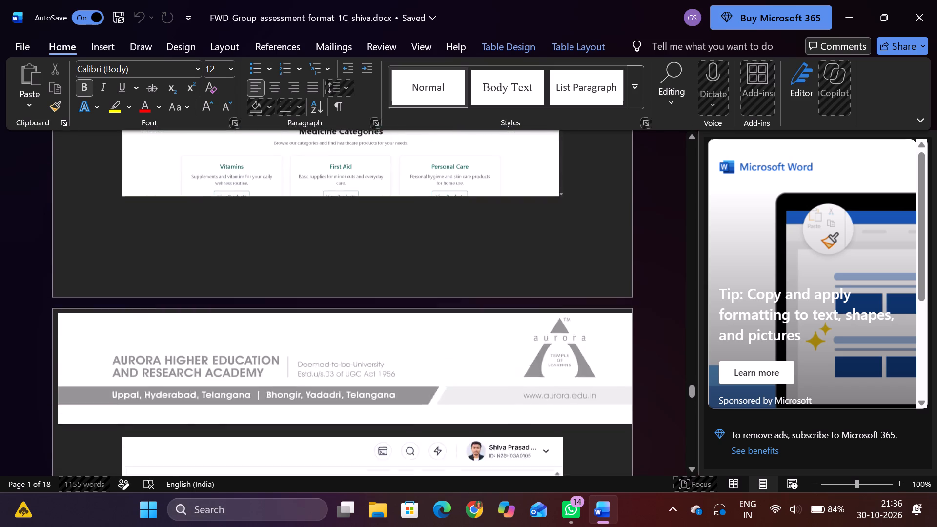
{"action": "scroll", "coordinate": [276, 392], "scroll_direction": "up", "scroll_amount": 2}
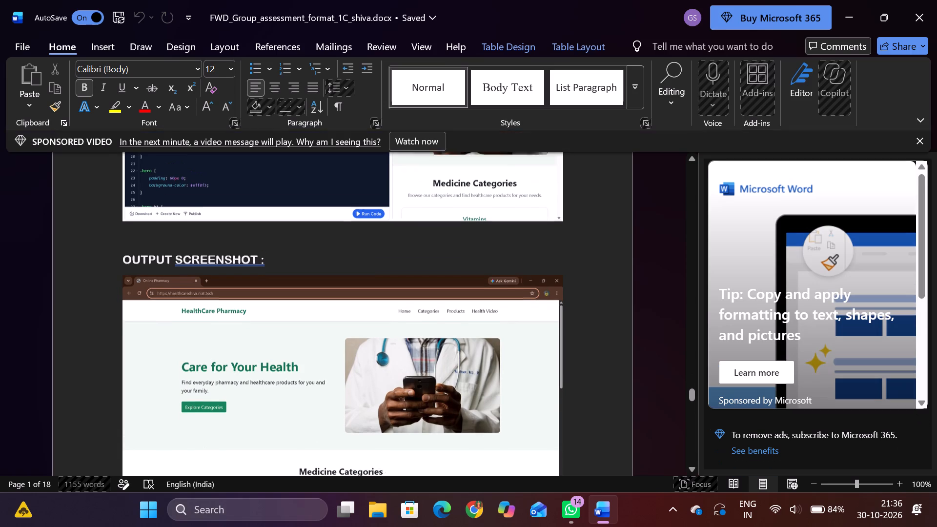
{"action": "scroll", "coordinate": [276, 392], "scroll_direction": "down", "scroll_amount": 5}
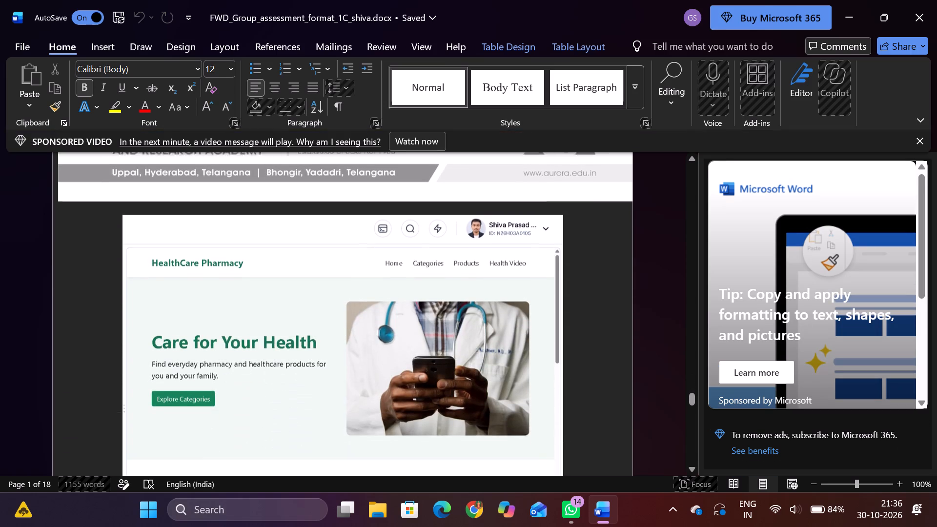
{"action": "scroll", "coordinate": [276, 392], "scroll_direction": "down", "scroll_amount": 1}
{"action": "scroll", "coordinate": [276, 392], "scroll_direction": "up", "scroll_amount": 7}
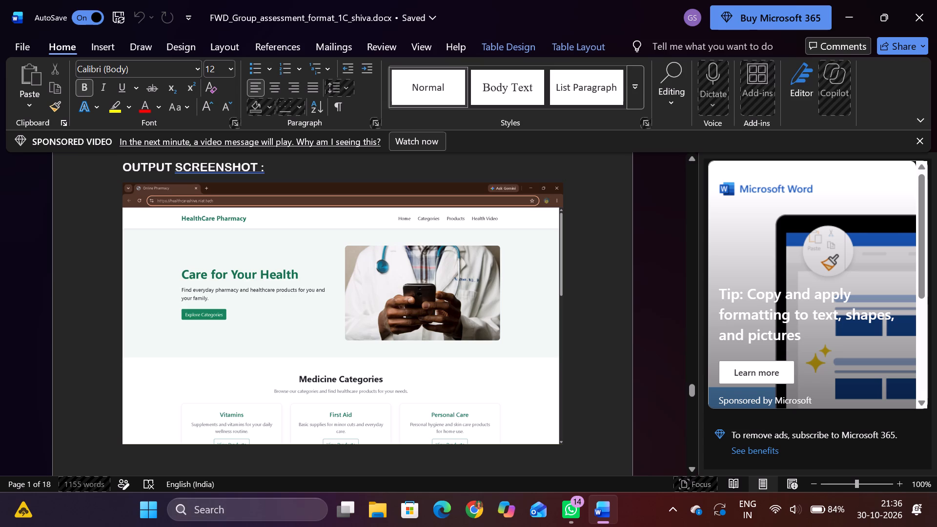
Replace the Student Name entry in the first-page details table with the new student's full name in capitals.
{"action": "scroll", "coordinate": [276, 375], "scroll_direction": "up", "scroll_amount": 16}
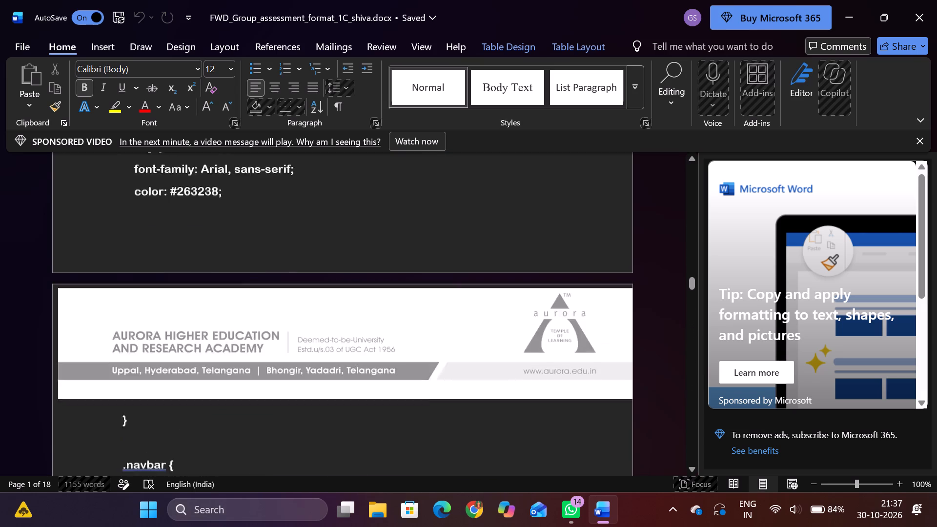
{"action": "scroll", "coordinate": [276, 375], "scroll_direction": "up", "scroll_amount": 2}
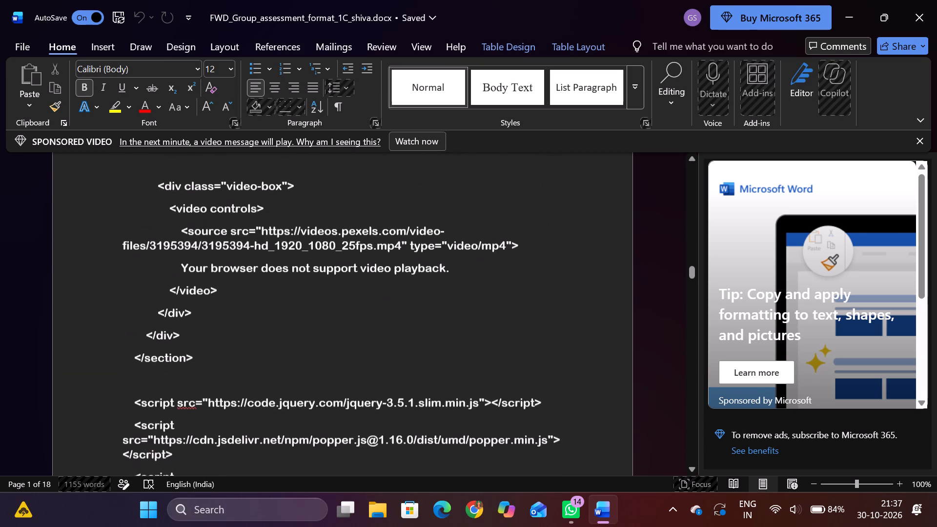
{"action": "scroll", "coordinate": [276, 375], "scroll_direction": "up", "scroll_amount": 16}
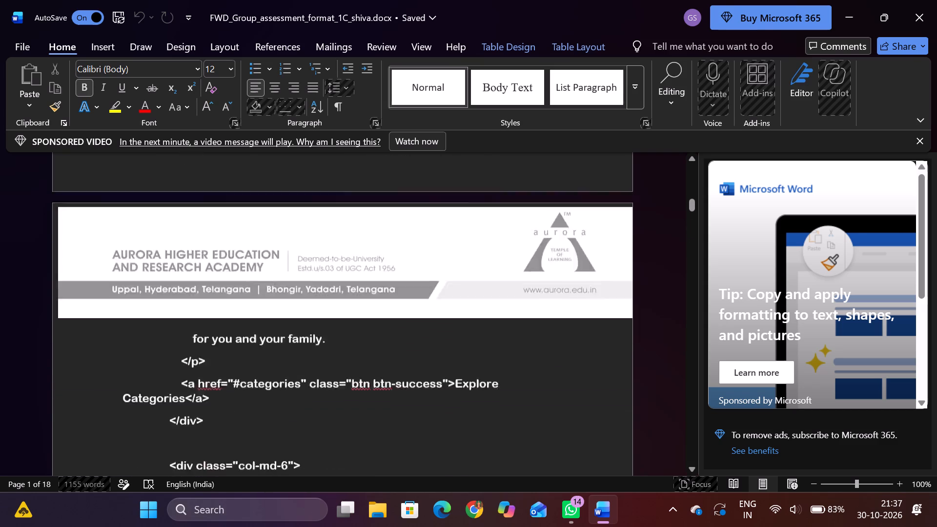
{"action": "scroll", "coordinate": [276, 375], "scroll_direction": "up", "scroll_amount": 3}
{"action": "scroll", "coordinate": [276, 375], "scroll_direction": "down", "scroll_amount": 1}
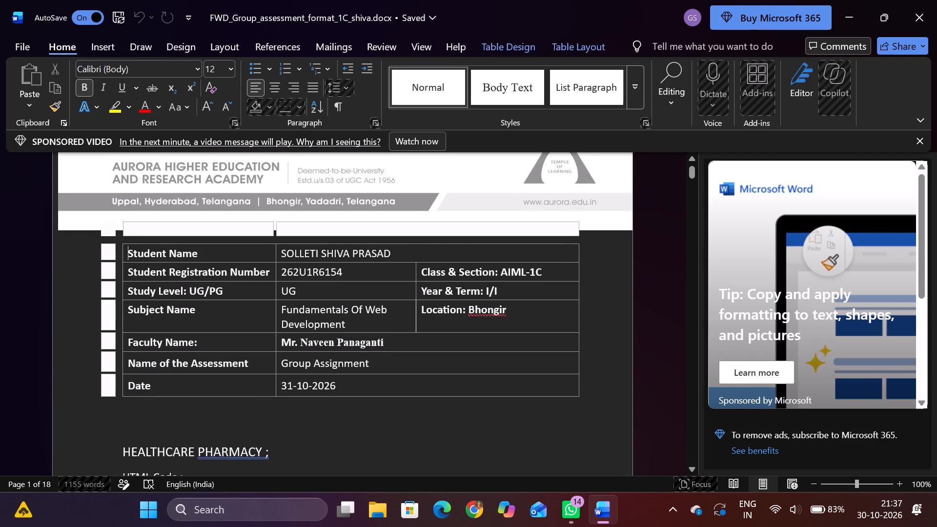
{"action": "left_click", "coordinate": [392, 255]}
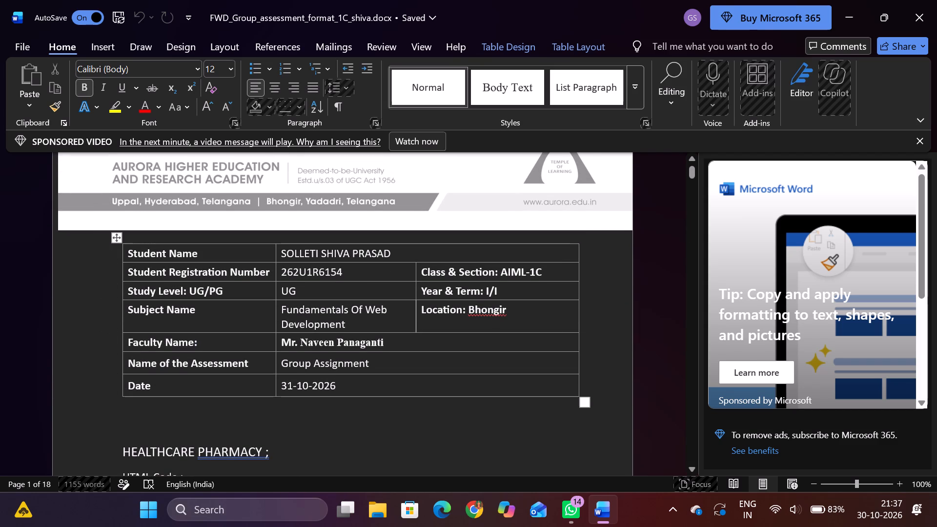
{"action": "key", "text": "BackSpace"}
{"action": "key", "text": "BackSpace"}
{"action": "key", "text": "BackSpace"}
{"action": "key", "text": "BackSpace"}
{"action": "key", "text": "BackSpace"}
{"action": "key", "text": "BackSpace"}
{"action": "key", "text": "BackSpace"}
{"action": "key", "text": "BackSpace"}
{"action": "key", "text": "BackSpace"}
{"action": "key", "text": "BackSpace"}
{"action": "key", "text": "BackSpace"}
{"action": "key", "text": "BackSpace"}
{"action": "key", "text": "BackSpace"}
{"action": "key", "text": "BackSpace"}
{"action": "key", "text": "BackSpace"}
{"action": "key", "text": "BackSpace"}
{"action": "key", "text": "BackSpace"}
{"action": "key", "text": "BackSpace"}
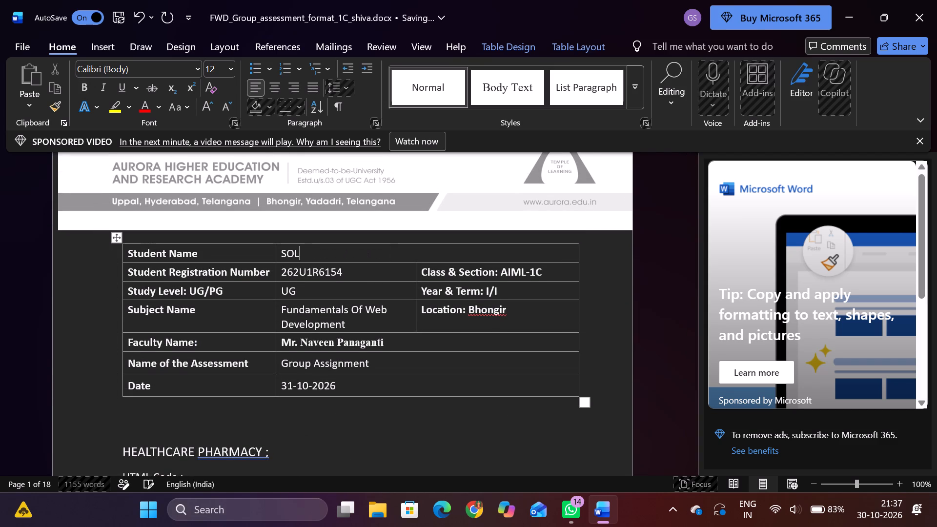
{"action": "key", "text": "BackSpace"}
{"action": "key", "text": "BackSpace"}
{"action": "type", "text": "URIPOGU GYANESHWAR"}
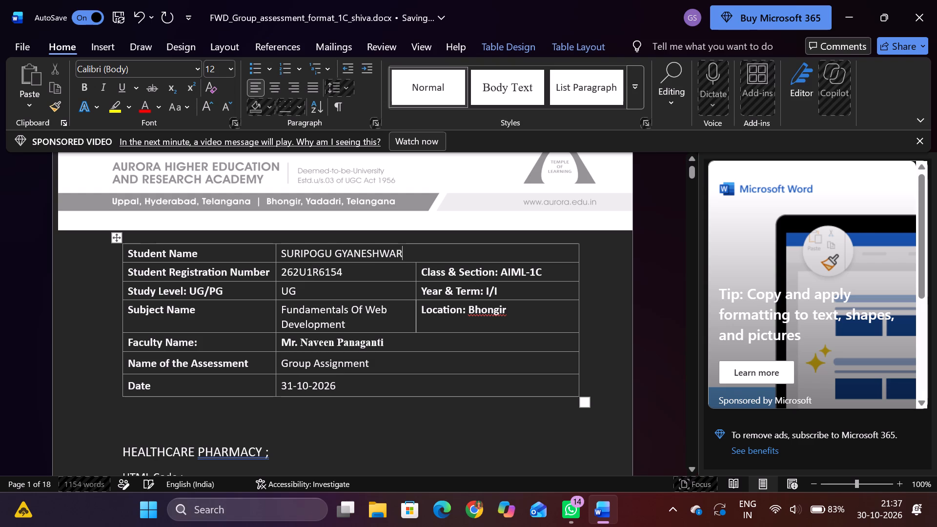
Change the last digit of the Student Registration Number to 8 in the details table.
{"action": "left_click", "coordinate": [372, 273]}
{"action": "key", "text": "BackSpace"}
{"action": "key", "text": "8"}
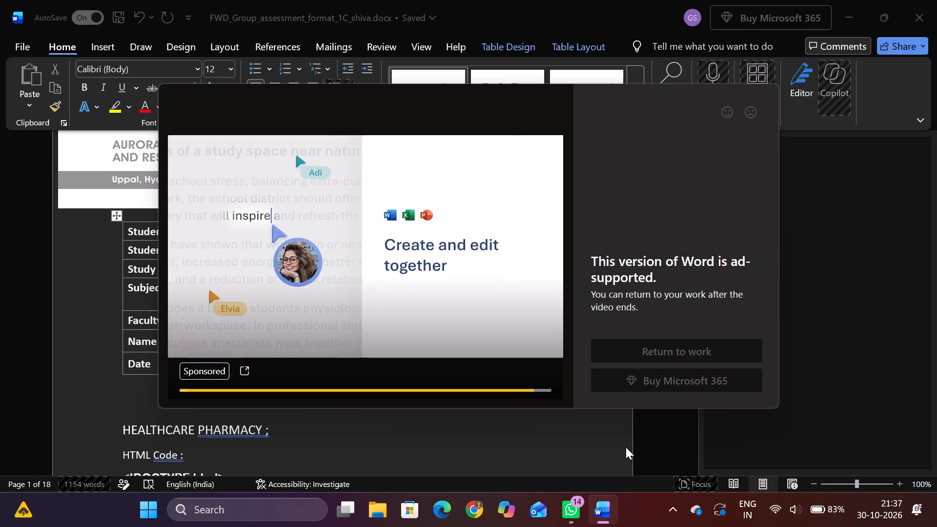
{"action": "left_click", "coordinate": [627, 356]}
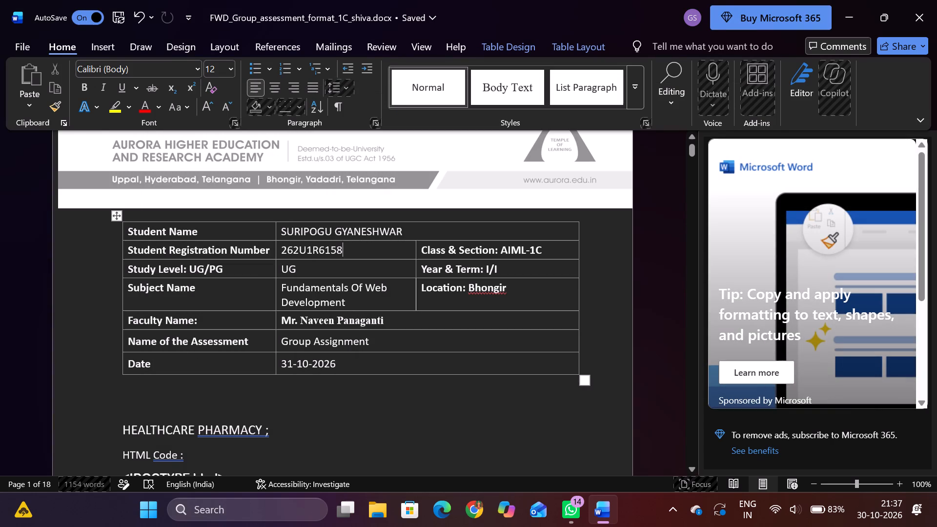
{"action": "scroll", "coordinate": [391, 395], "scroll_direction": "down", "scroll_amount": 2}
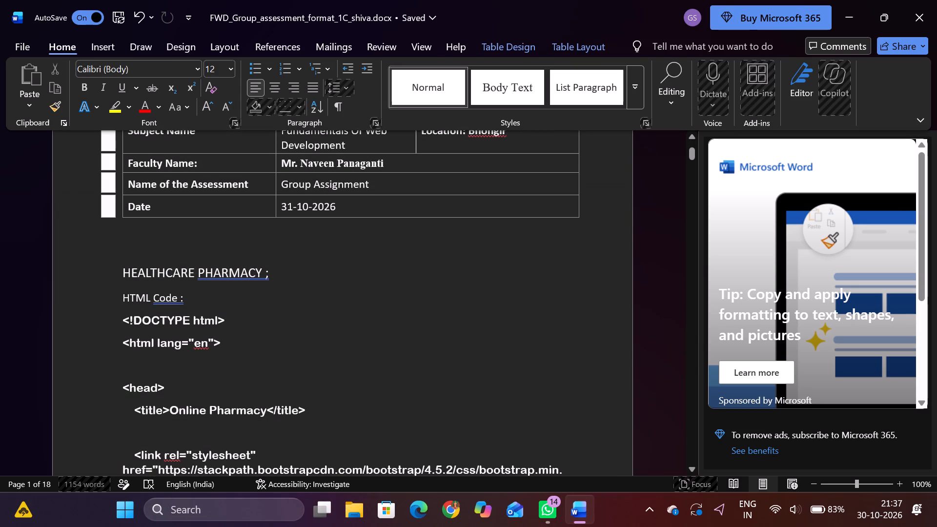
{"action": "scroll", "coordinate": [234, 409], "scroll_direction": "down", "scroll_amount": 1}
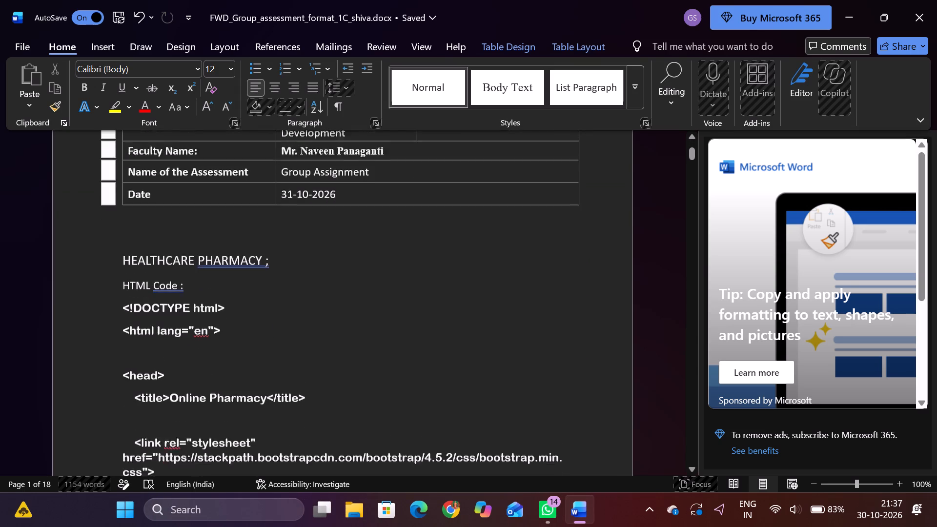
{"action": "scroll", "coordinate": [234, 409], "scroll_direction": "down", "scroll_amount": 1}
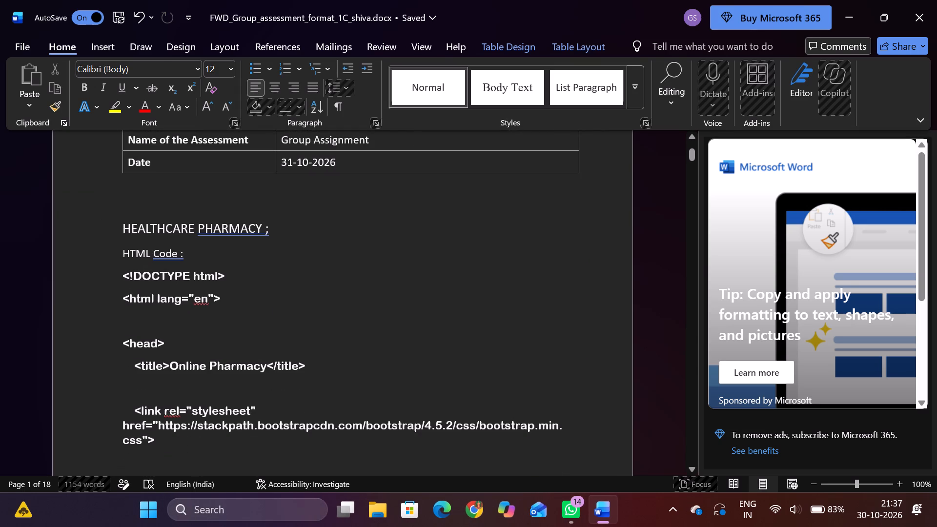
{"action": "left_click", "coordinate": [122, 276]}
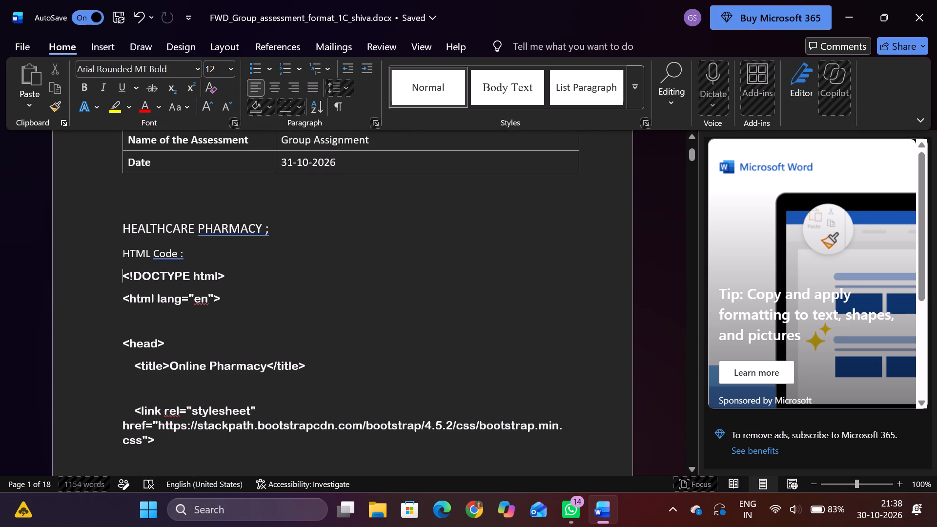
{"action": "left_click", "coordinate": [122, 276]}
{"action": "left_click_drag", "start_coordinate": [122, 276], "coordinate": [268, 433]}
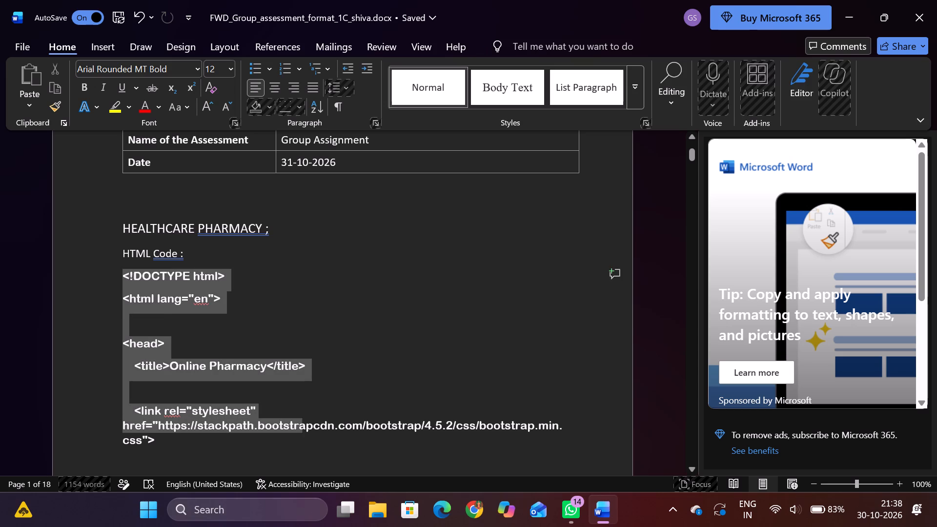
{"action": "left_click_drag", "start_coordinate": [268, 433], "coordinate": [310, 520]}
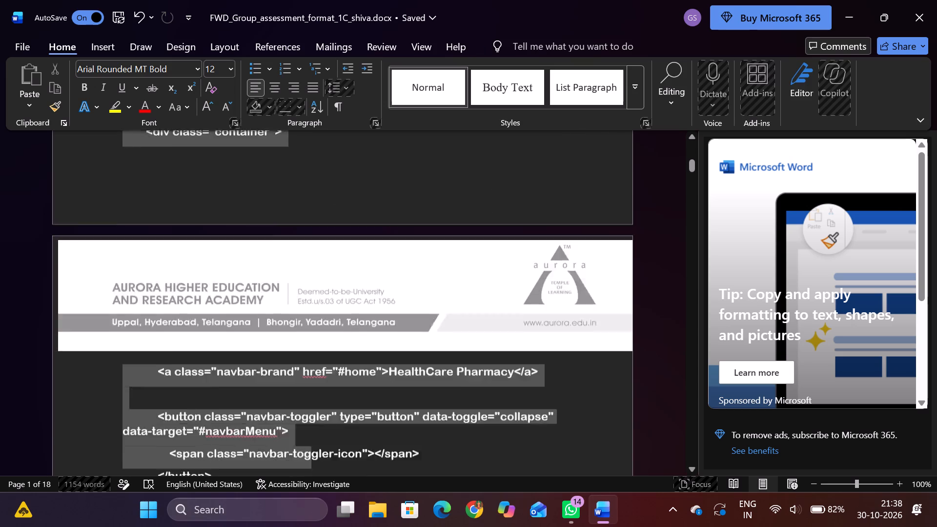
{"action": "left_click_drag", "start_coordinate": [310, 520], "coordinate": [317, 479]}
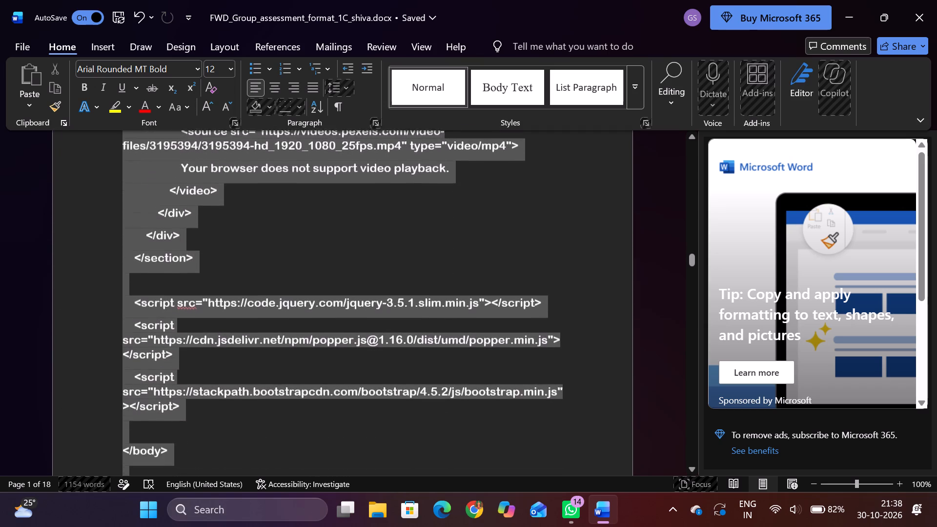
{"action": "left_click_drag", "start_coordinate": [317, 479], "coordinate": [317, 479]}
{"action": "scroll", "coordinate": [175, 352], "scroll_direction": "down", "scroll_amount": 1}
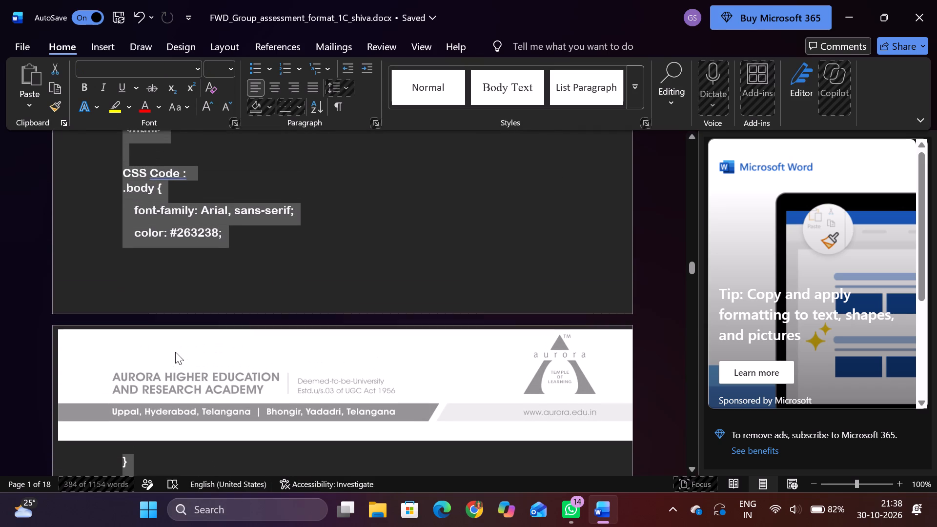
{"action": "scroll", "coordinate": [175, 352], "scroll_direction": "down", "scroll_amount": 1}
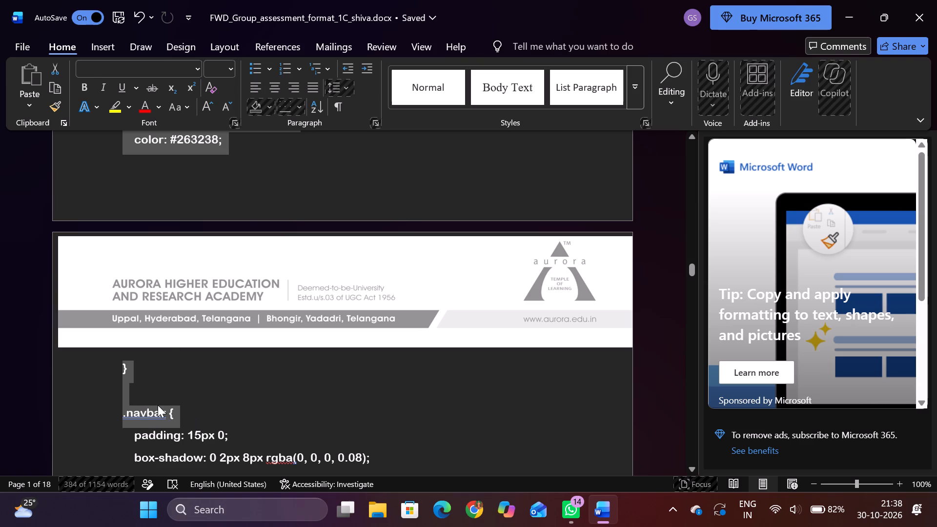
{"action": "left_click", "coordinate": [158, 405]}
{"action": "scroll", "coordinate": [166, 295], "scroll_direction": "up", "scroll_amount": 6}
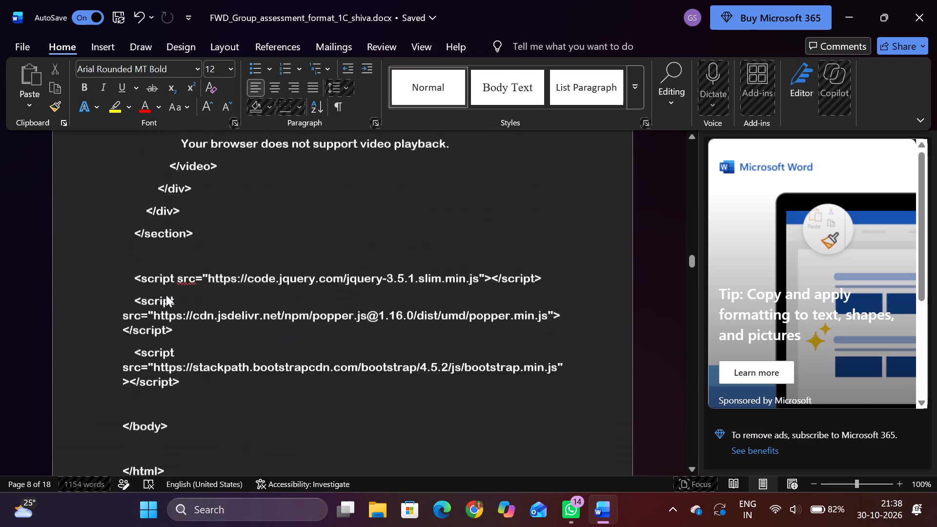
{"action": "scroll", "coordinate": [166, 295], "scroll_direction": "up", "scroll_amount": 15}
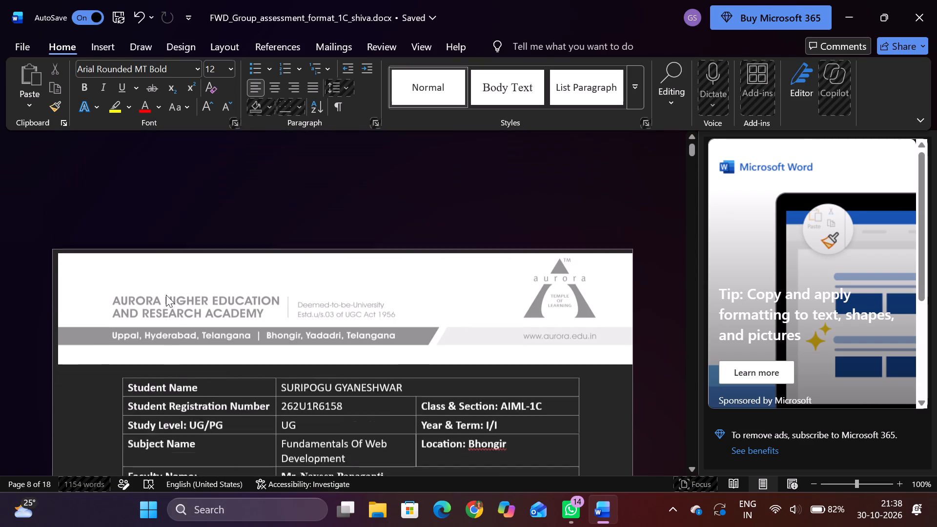
Copy the code under the HTML Code heading, from <!DOCTYPE html> through the closing brace of the .body rule under CSS Code.
{"action": "scroll", "coordinate": [166, 295], "scroll_direction": "down", "scroll_amount": 2}
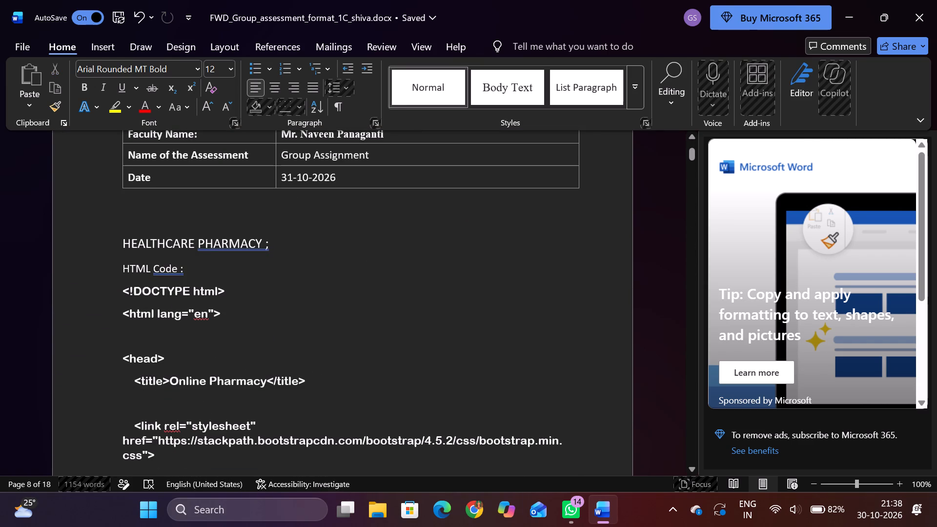
{"action": "left_click", "coordinate": [122, 291]}
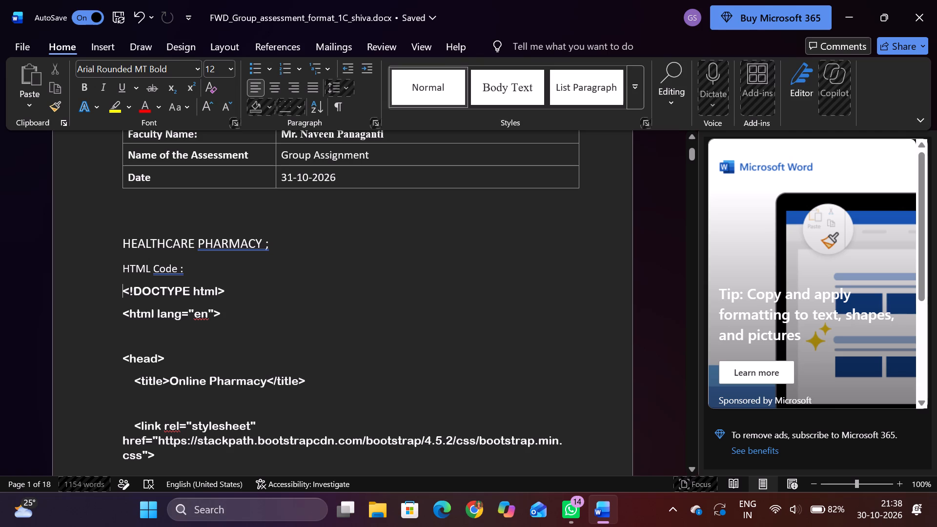
{"action": "double_click", "coordinate": [122, 291]}
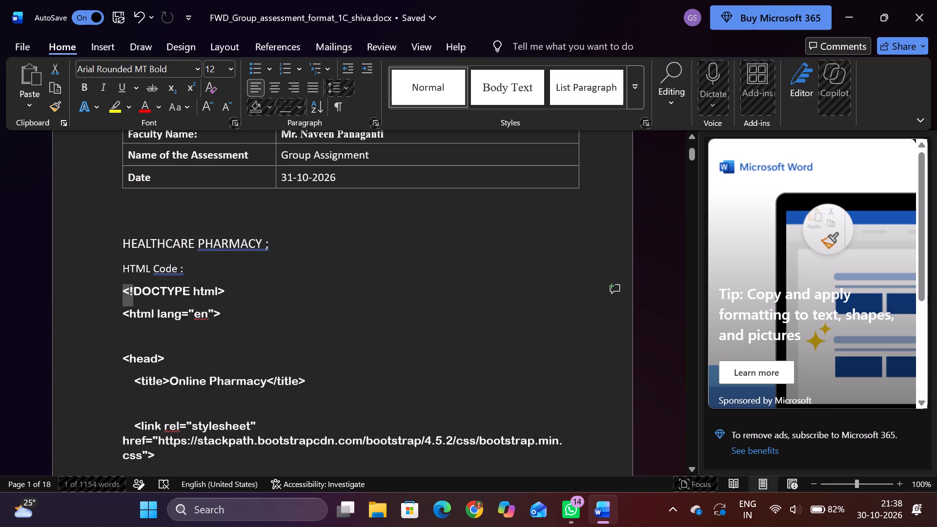
{"action": "left_click", "coordinate": [117, 277]}
{"action": "left_click", "coordinate": [121, 291]}
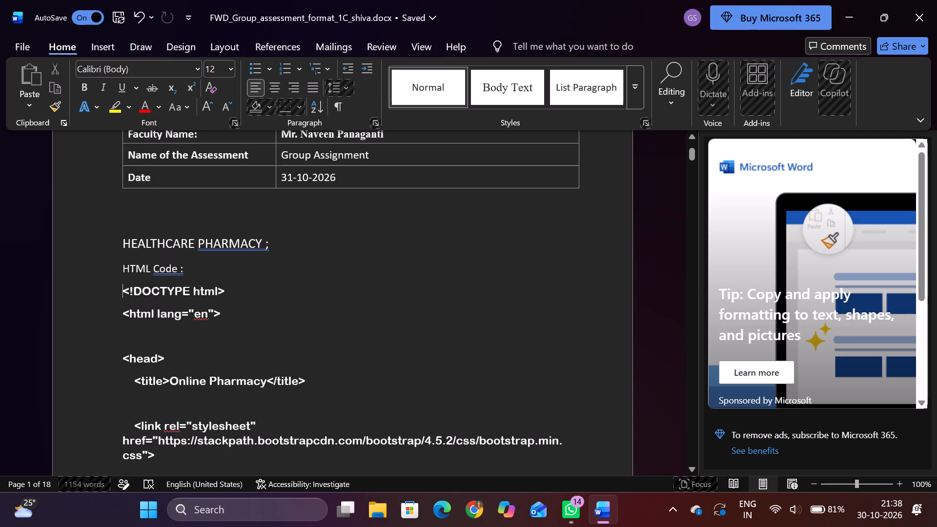
{"action": "double_click", "coordinate": [121, 291]}
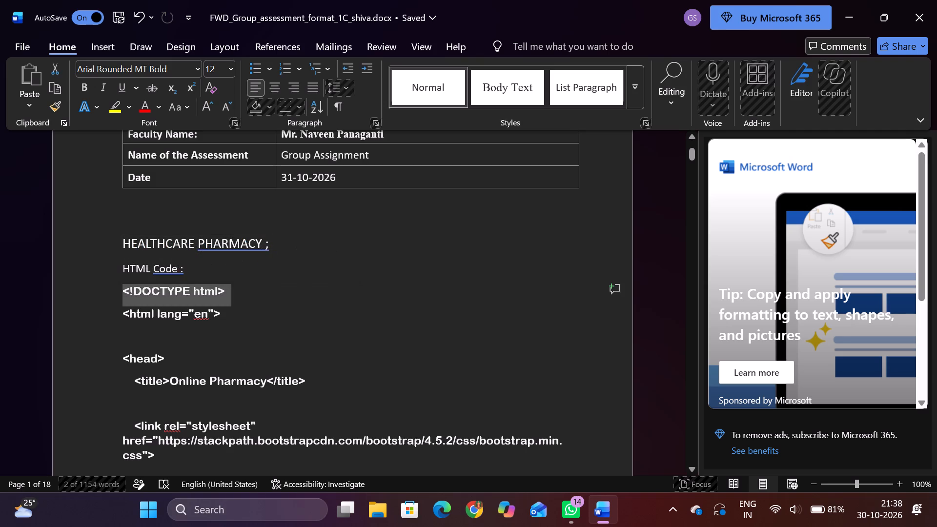
{"action": "left_click", "coordinate": [109, 271]}
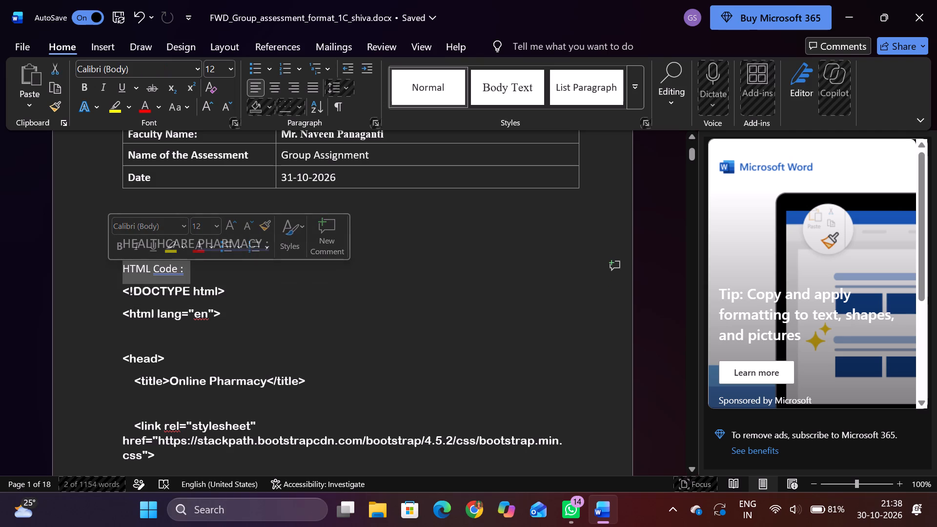
{"action": "left_click", "coordinate": [120, 292]}
{"action": "left_click", "coordinate": [120, 292]}
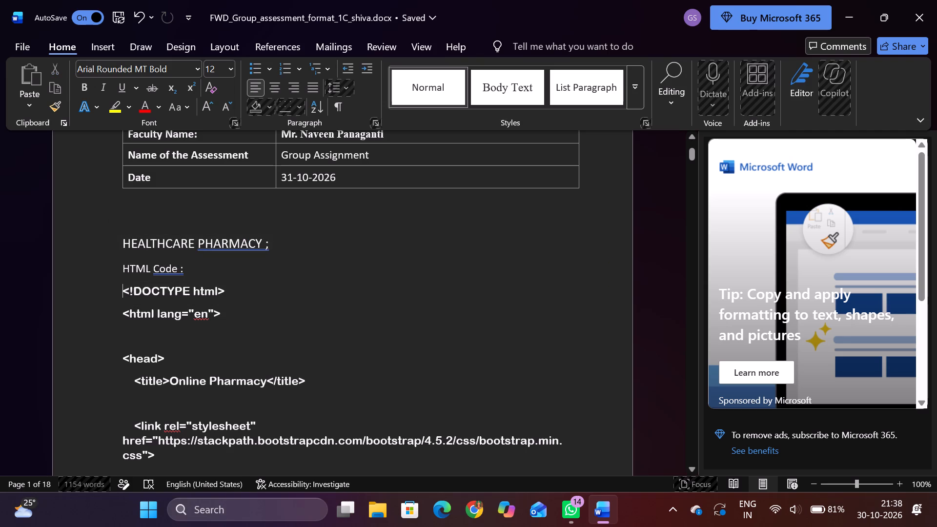
{"action": "scroll", "coordinate": [120, 292], "scroll_direction": "up", "scroll_amount": 1}
{"action": "left_click_drag", "start_coordinate": [119, 288], "coordinate": [147, 310]}
{"action": "left_click_drag", "start_coordinate": [147, 310], "coordinate": [299, 434]}
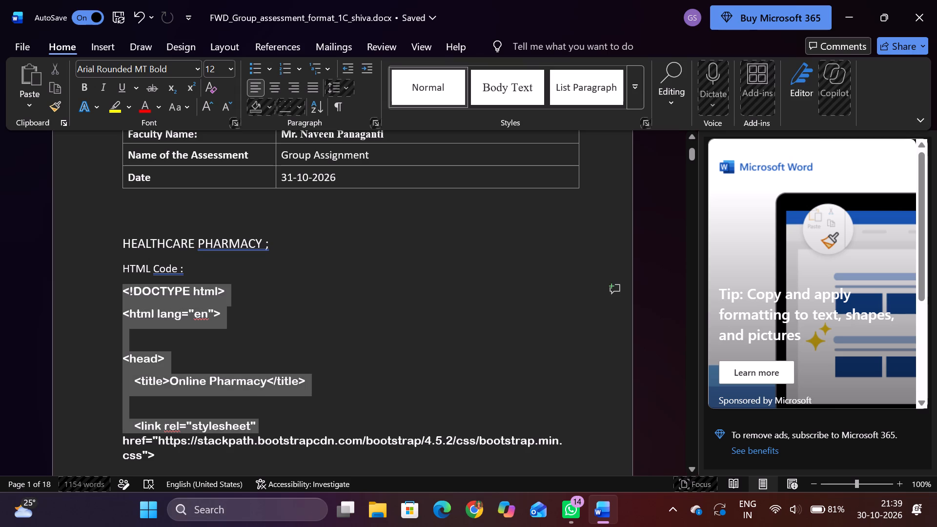
{"action": "left_click_drag", "start_coordinate": [299, 434], "coordinate": [296, 459]}
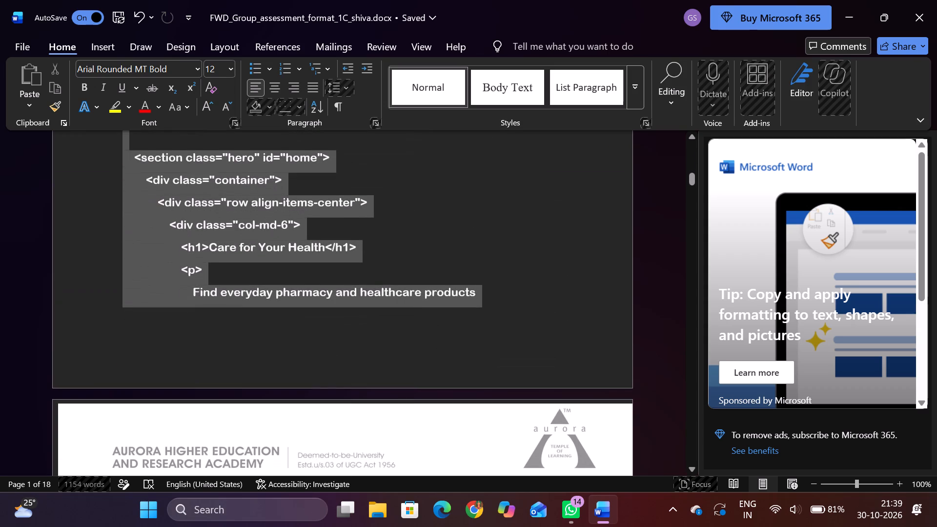
{"action": "left_click_drag", "start_coordinate": [296, 459], "coordinate": [318, 488]}
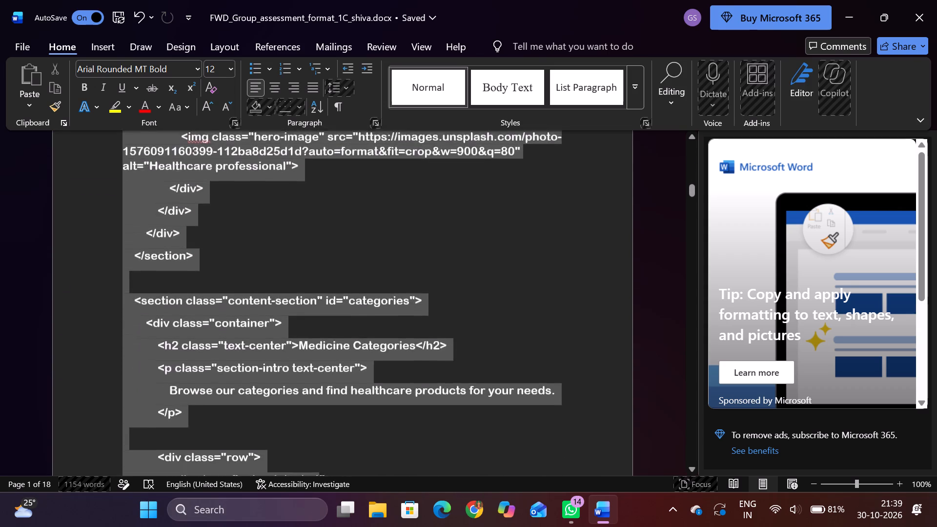
{"action": "left_click_drag", "start_coordinate": [318, 488], "coordinate": [318, 489]}
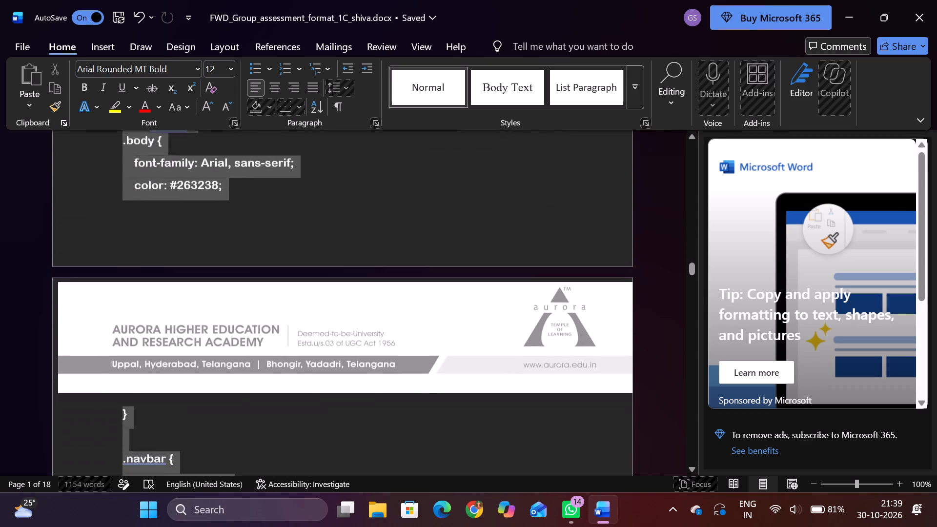
{"action": "left_click_drag", "start_coordinate": [318, 489], "coordinate": [164, 189]}
{"action": "scroll", "coordinate": [164, 189], "scroll_direction": "up", "scroll_amount": 2}
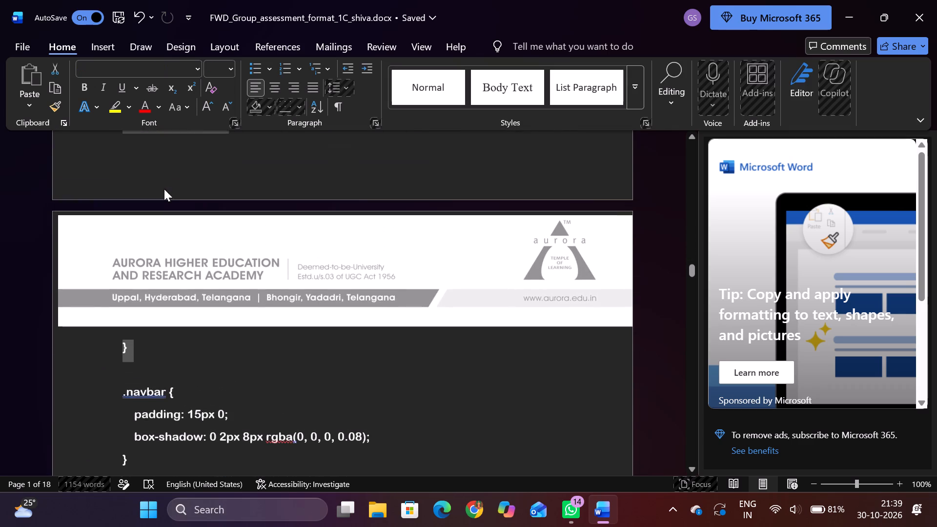
{"action": "scroll", "coordinate": [164, 189], "scroll_direction": "up", "scroll_amount": 3}
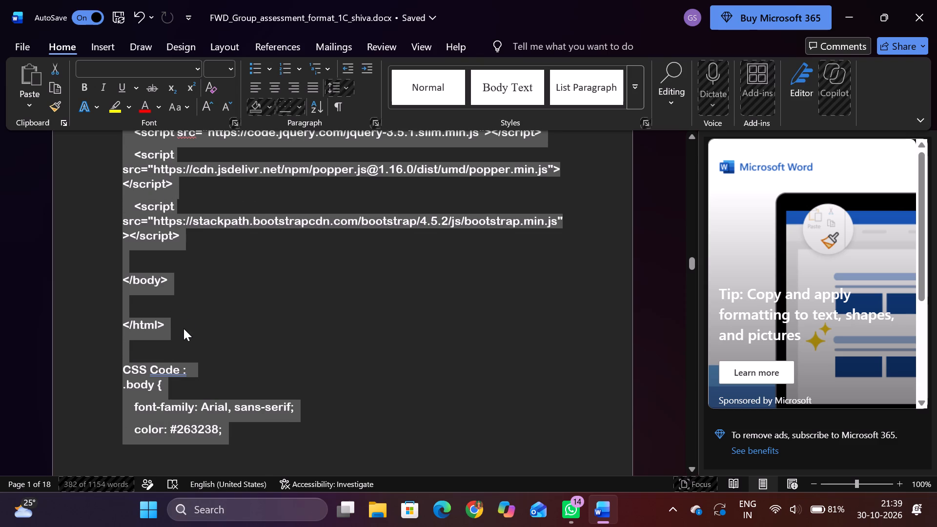
{"action": "key", "text": "ctrl+c"}
Switch to Chrome and open a new Code Playground in the NxtWave learning portal, dismissing the feedback feature alert.
{"action": "left_click", "coordinate": [479, 511]}
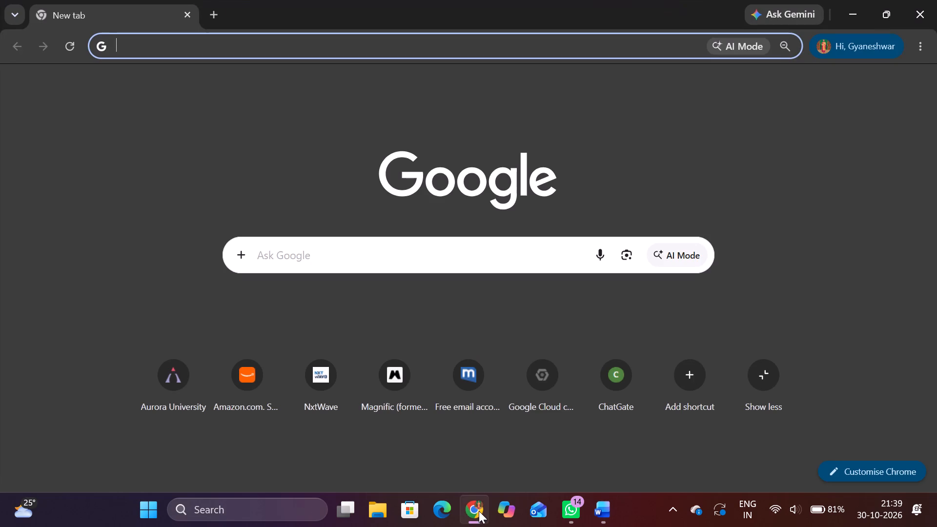
{"action": "left_click", "coordinate": [335, 381]}
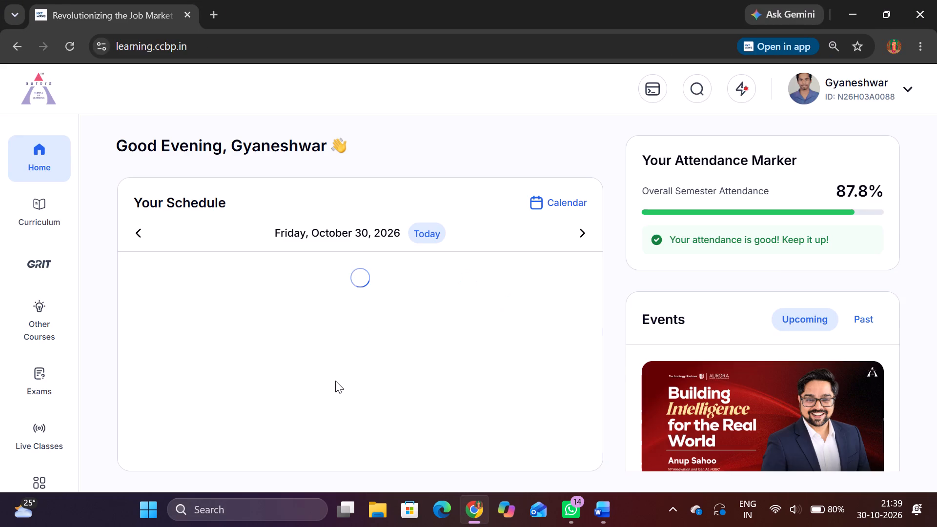
{"action": "left_click", "coordinate": [652, 96]}
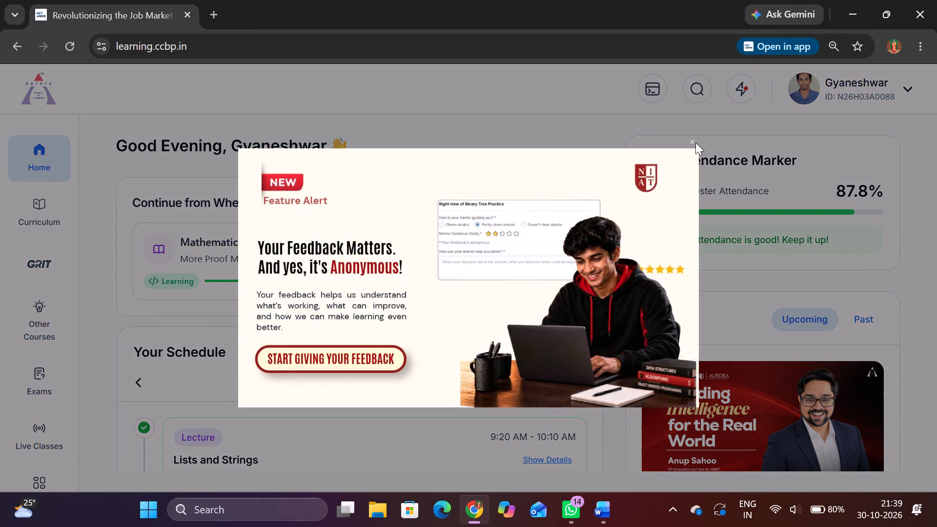
{"action": "left_click", "coordinate": [692, 142]}
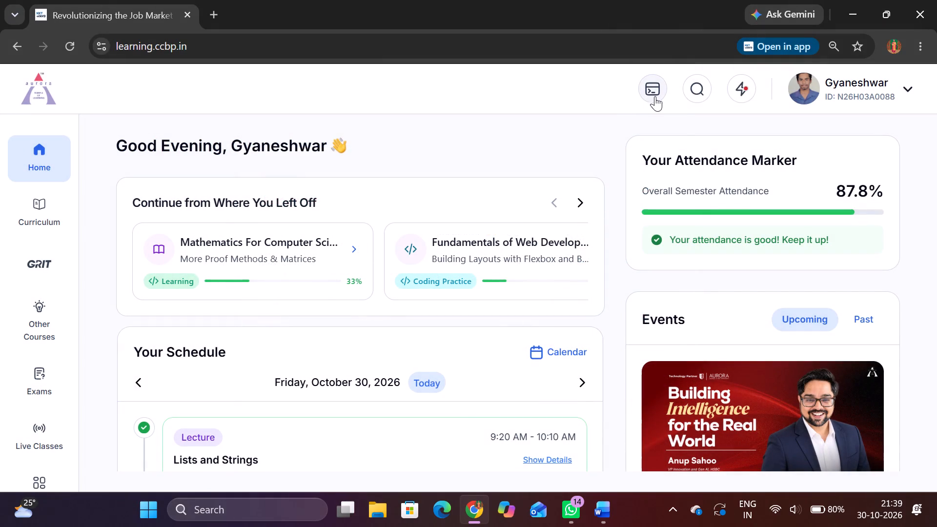
{"action": "left_click", "coordinate": [653, 94]}
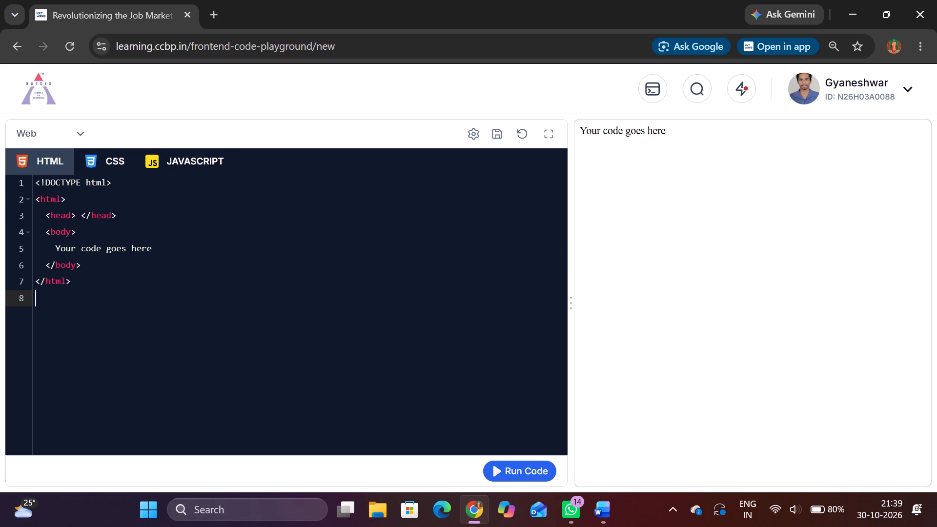
Replace the playground's default HTML code with the code copied from the assignment document.
{"action": "left_click", "coordinate": [149, 248]}
{"action": "key", "text": "ctrl+a"}
{"action": "key", "text": "BackSpace"}
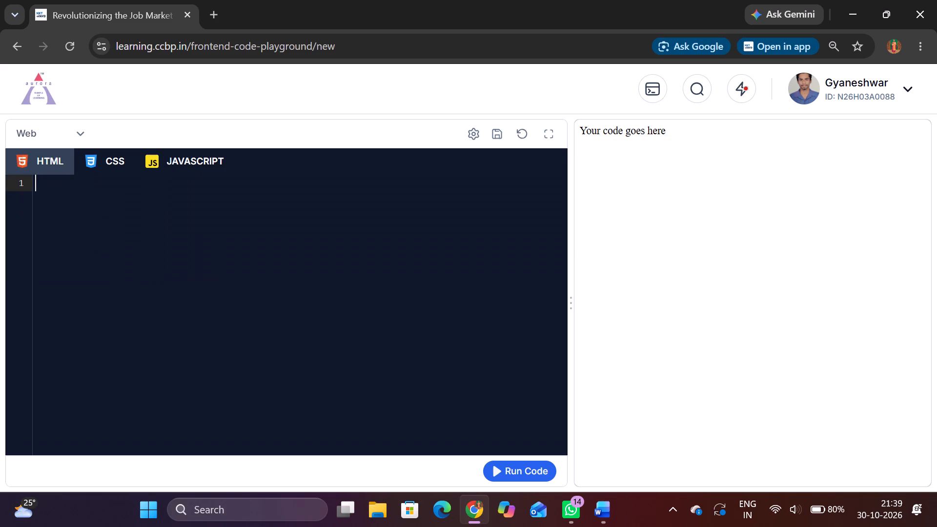
{"action": "key", "text": "ctrl+v"}
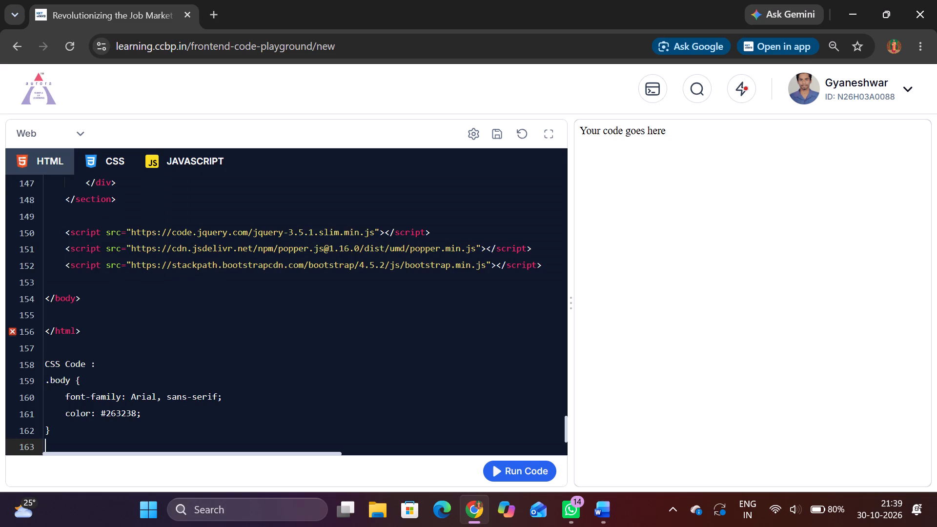
Delete the CSS Code label and the .body rule below the closing </html> tag in the playground's HTML code.
{"action": "left_click", "coordinate": [47, 364]}
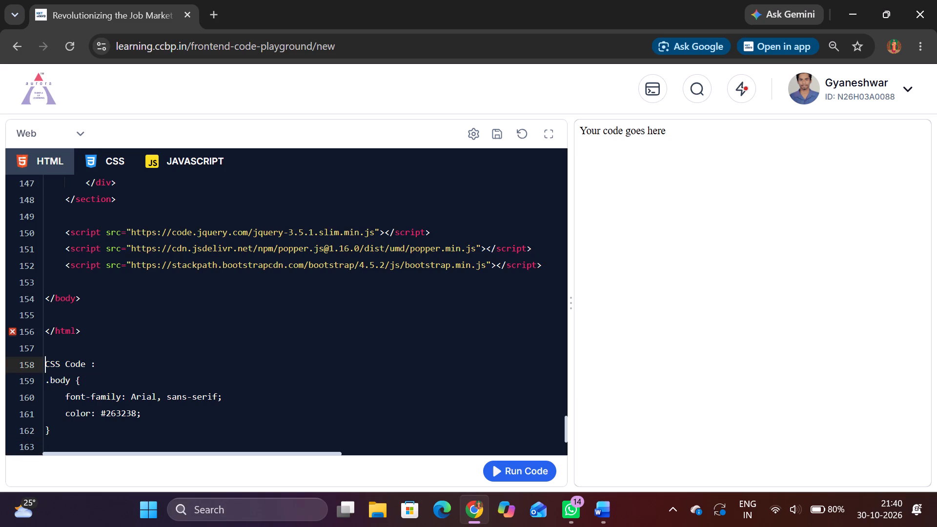
{"action": "left_click", "coordinate": [47, 364]}
{"action": "left_click_drag", "start_coordinate": [47, 364], "coordinate": [143, 417]}
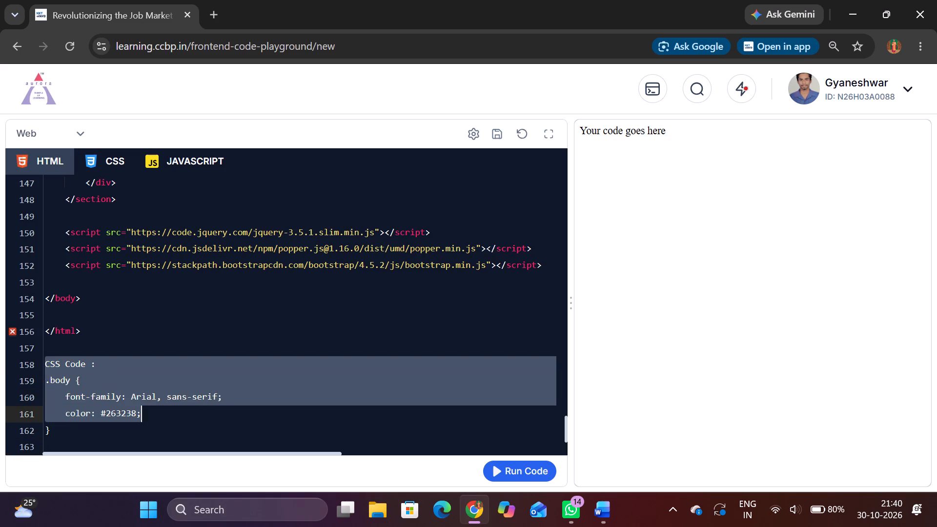
{"action": "left_click_drag", "start_coordinate": [143, 417], "coordinate": [149, 431]}
{"action": "key", "text": "BackSpace"}
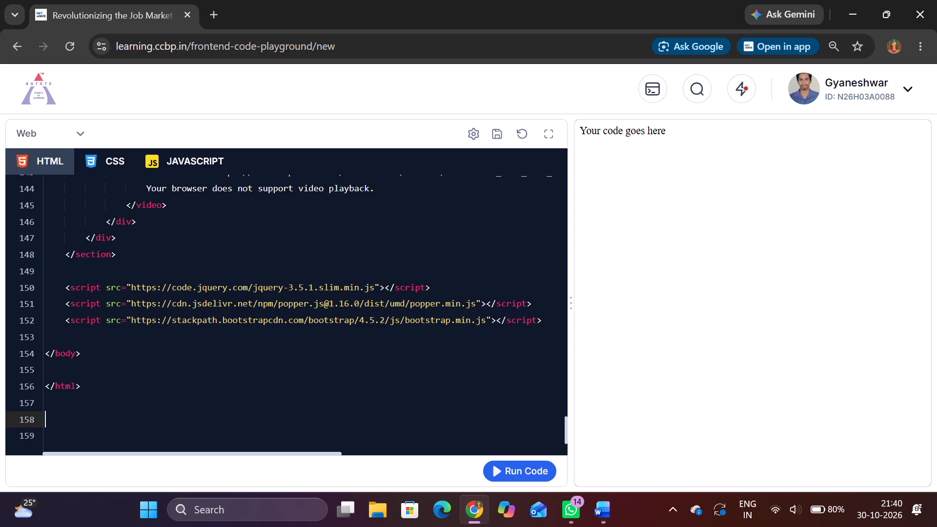
Switch to Word and return to the CSS Code section of the assignment document.
{"action": "key", "text": "alt+Tab"}
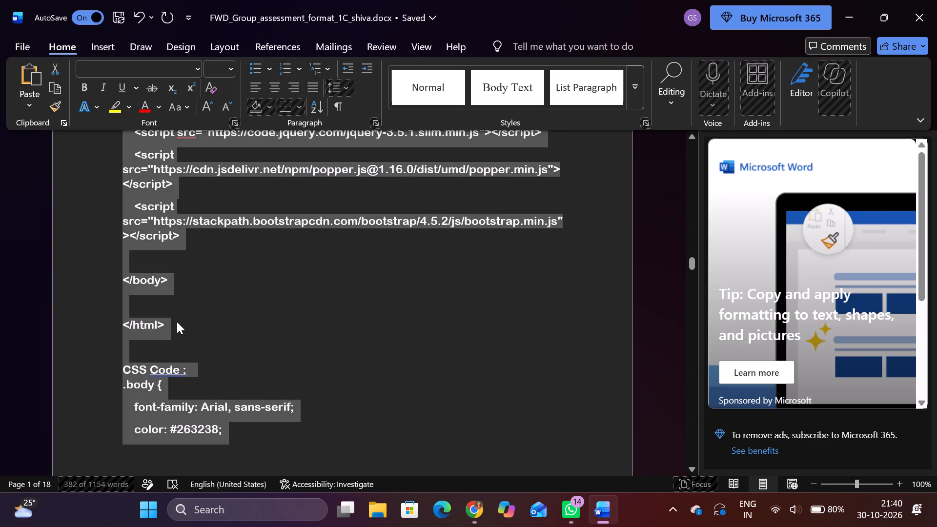
{"action": "left_click", "coordinate": [177, 322]}
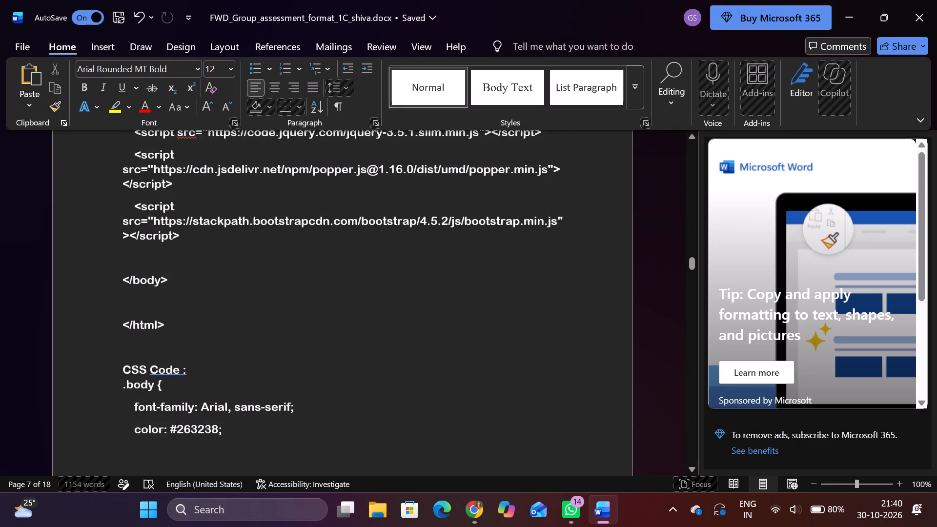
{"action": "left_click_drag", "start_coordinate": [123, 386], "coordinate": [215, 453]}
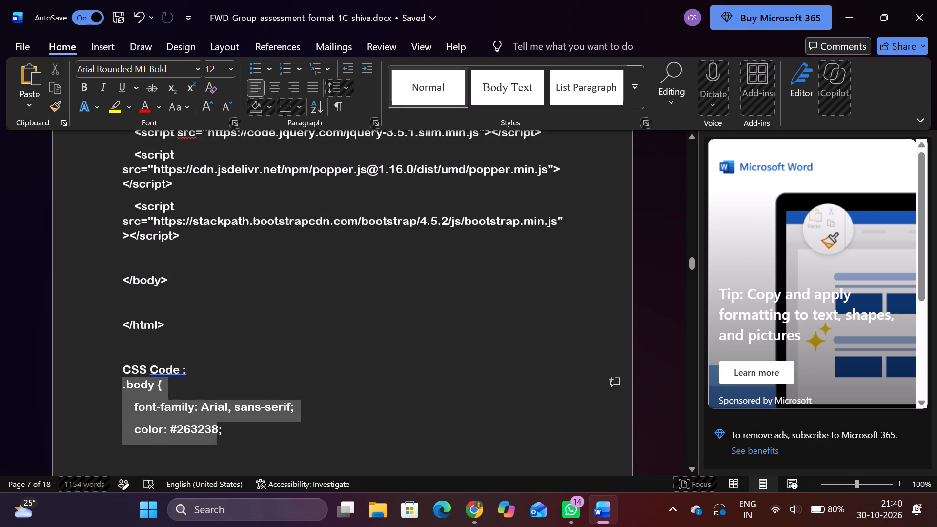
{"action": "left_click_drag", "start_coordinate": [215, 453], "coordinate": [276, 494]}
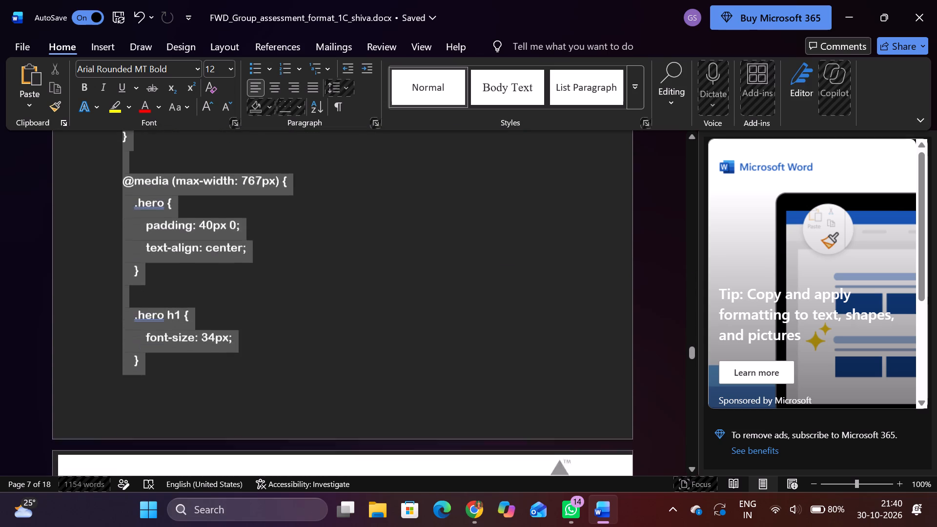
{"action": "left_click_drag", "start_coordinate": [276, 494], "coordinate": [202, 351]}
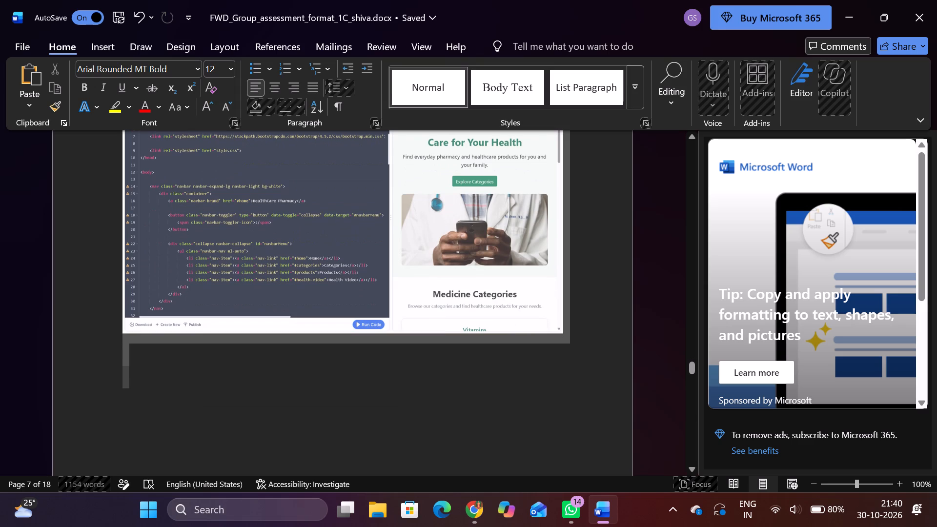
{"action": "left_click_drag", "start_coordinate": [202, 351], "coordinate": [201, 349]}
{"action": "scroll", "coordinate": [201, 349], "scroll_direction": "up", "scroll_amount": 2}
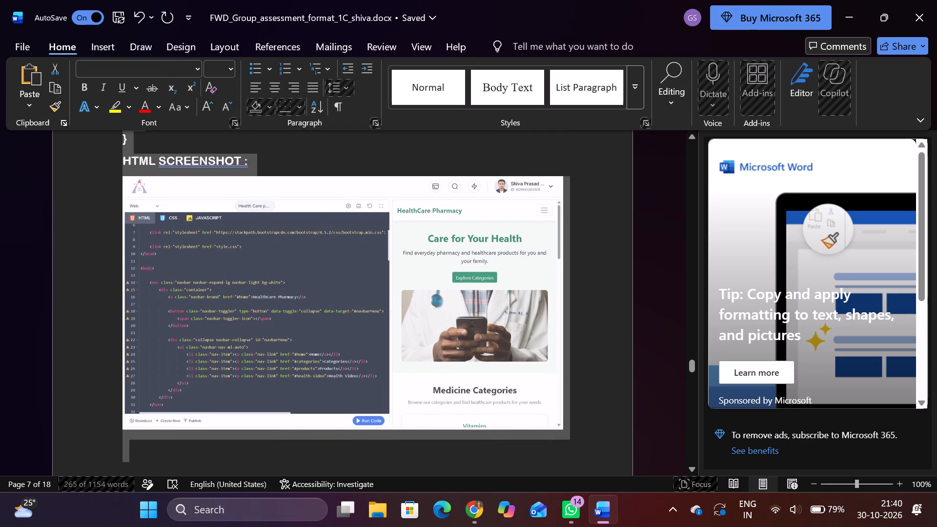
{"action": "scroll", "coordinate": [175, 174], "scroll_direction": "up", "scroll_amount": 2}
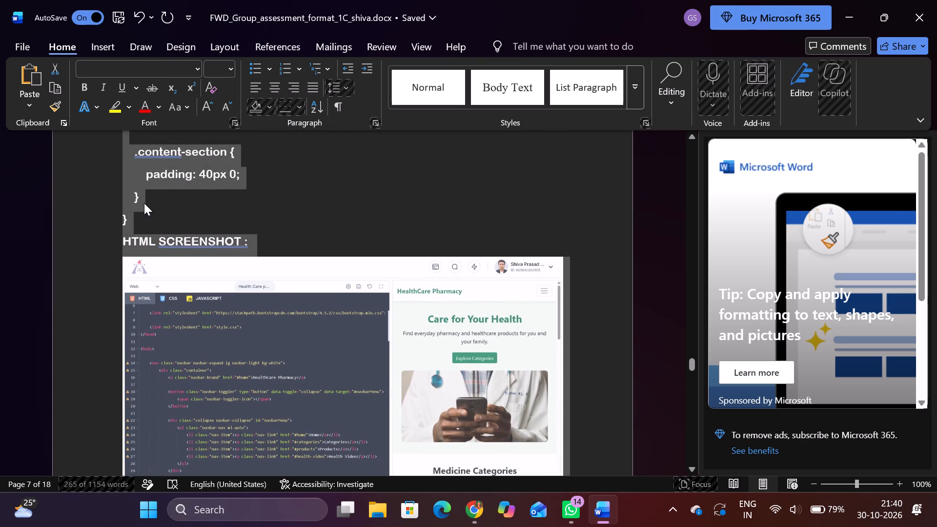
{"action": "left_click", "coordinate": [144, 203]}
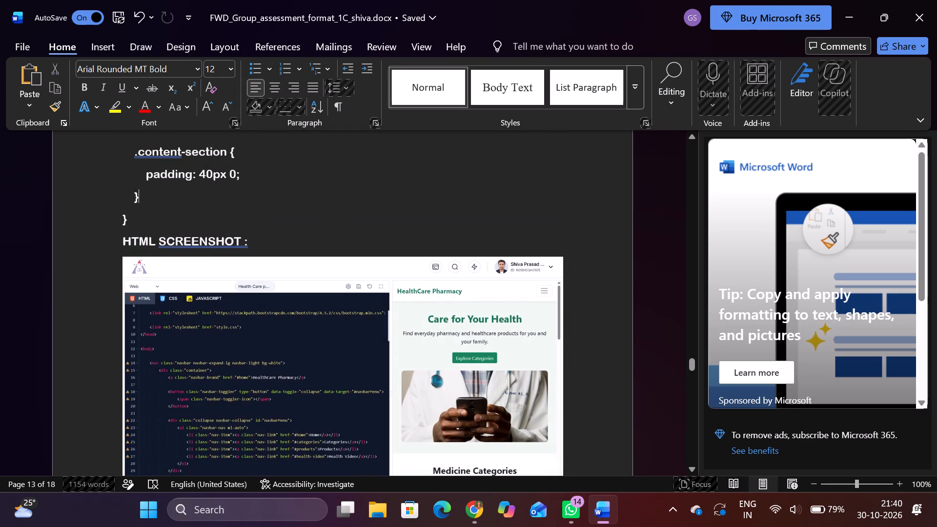
Copy the assignment's CSS code, from .body to the last closing brace before HTML SCREENSHOT, into the playground's CSS editor and run it.
{"action": "scroll", "coordinate": [144, 203], "scroll_direction": "up", "scroll_amount": 11}
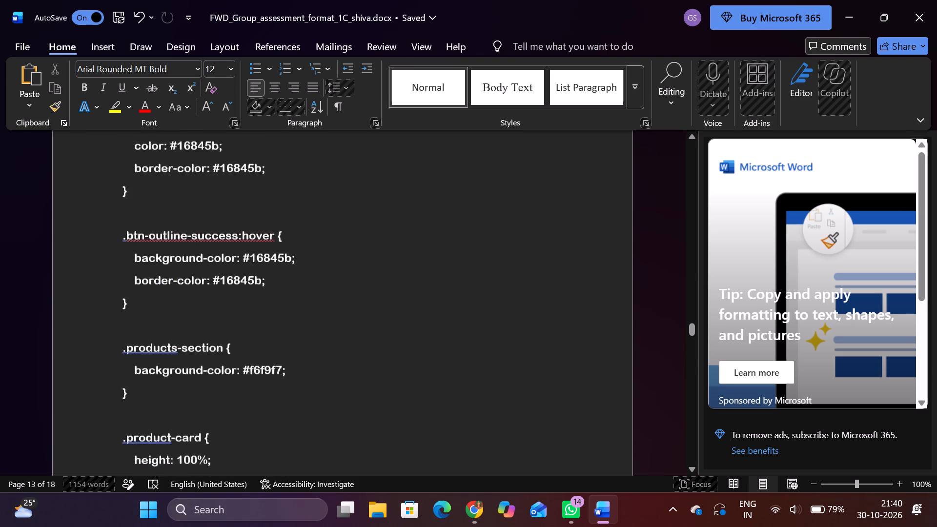
{"action": "scroll", "coordinate": [144, 203], "scroll_direction": "up", "scroll_amount": 5}
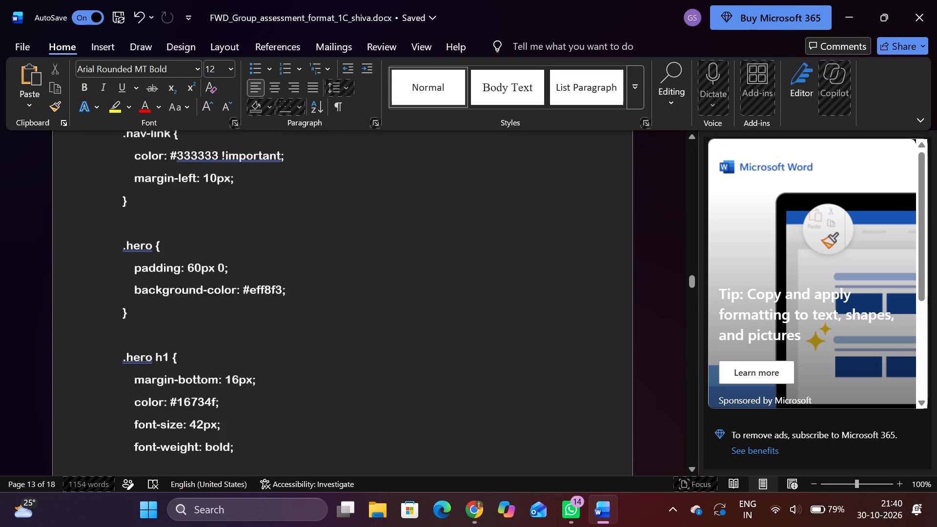
{"action": "scroll", "coordinate": [144, 203], "scroll_direction": "up", "scroll_amount": 1}
{"action": "scroll", "coordinate": [144, 203], "scroll_direction": "down", "scroll_amount": 1}
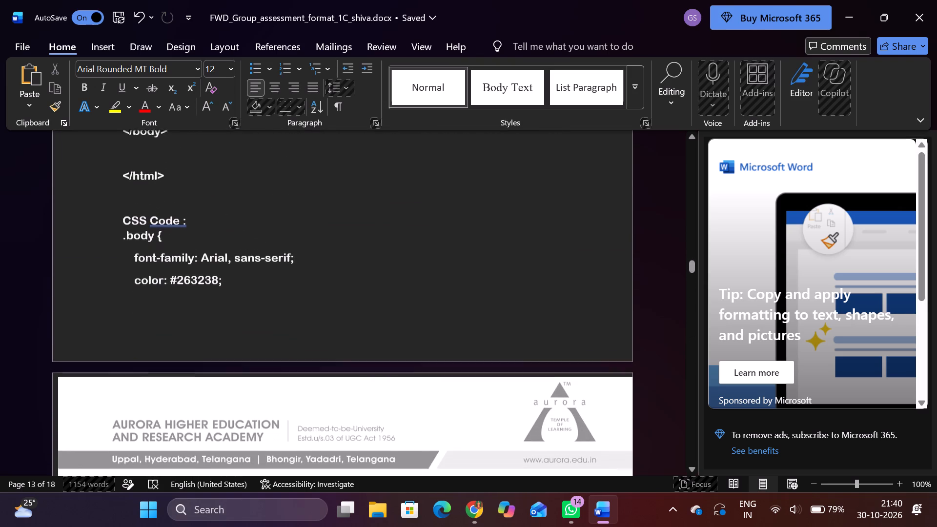
{"action": "left_click_drag", "start_coordinate": [122, 222], "coordinate": [230, 336]}
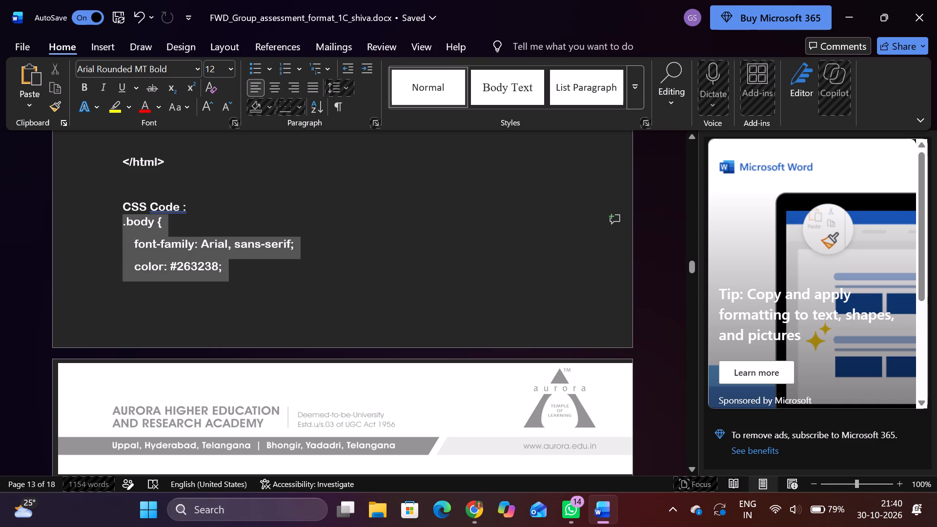
{"action": "left_click_drag", "start_coordinate": [230, 336], "coordinate": [346, 526]}
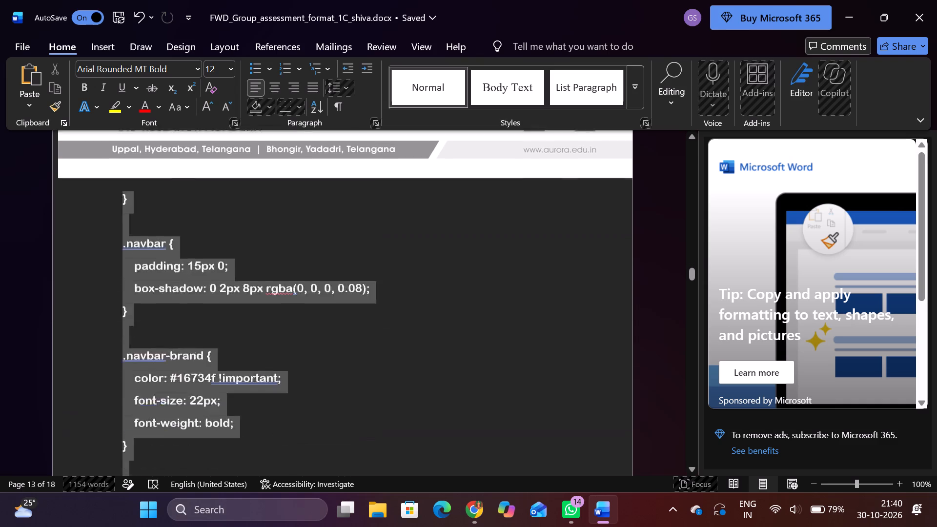
{"action": "left_click_drag", "start_coordinate": [346, 526], "coordinate": [344, 483]}
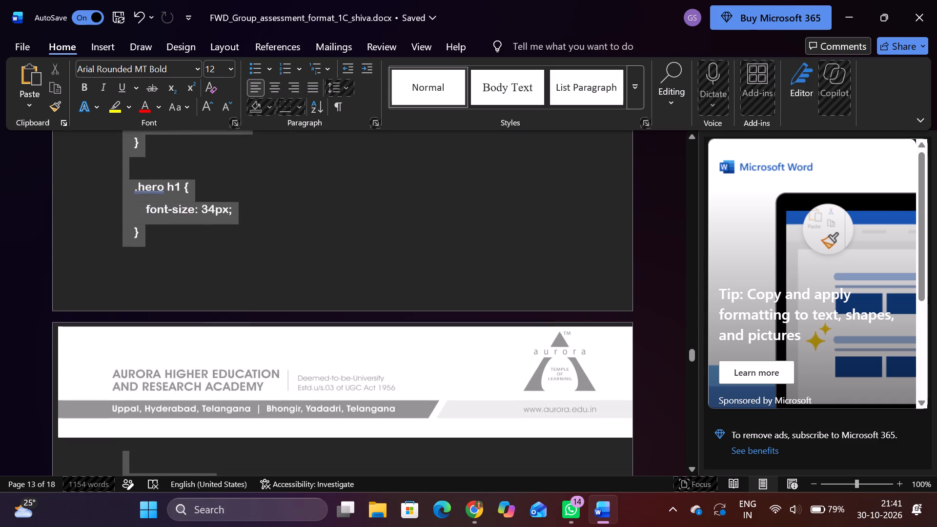
{"action": "left_click_drag", "start_coordinate": [344, 483], "coordinate": [226, 234]}
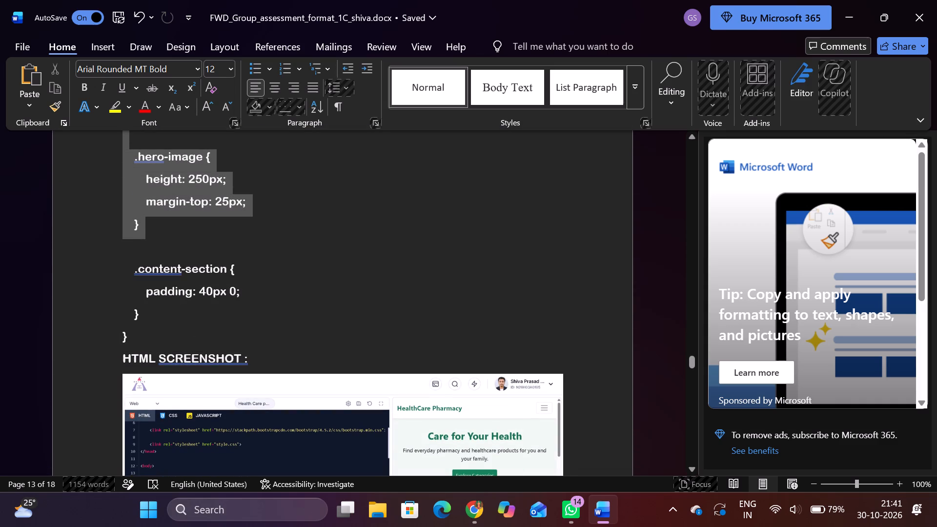
{"action": "left_click_drag", "start_coordinate": [226, 234], "coordinate": [249, 335]}
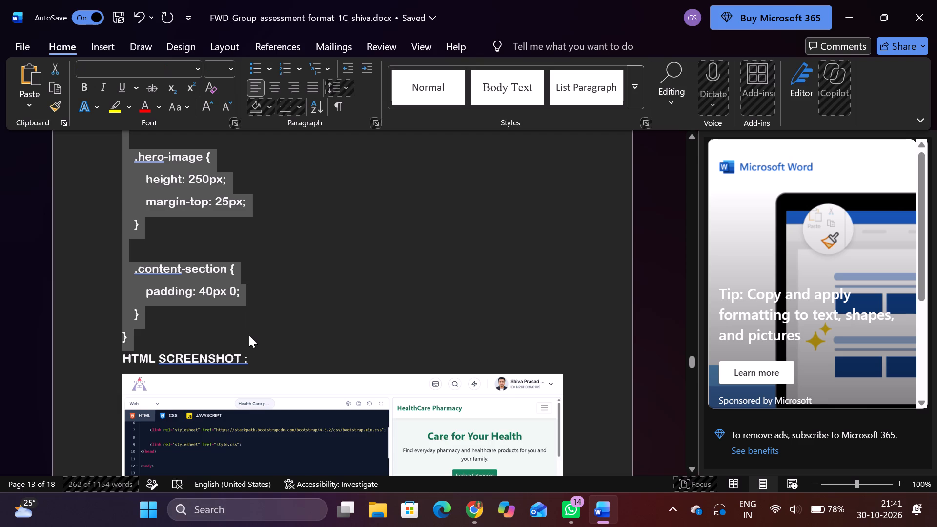
{"action": "key", "text": "ctrl+c"}
{"action": "key", "text": "alt+Tab"}
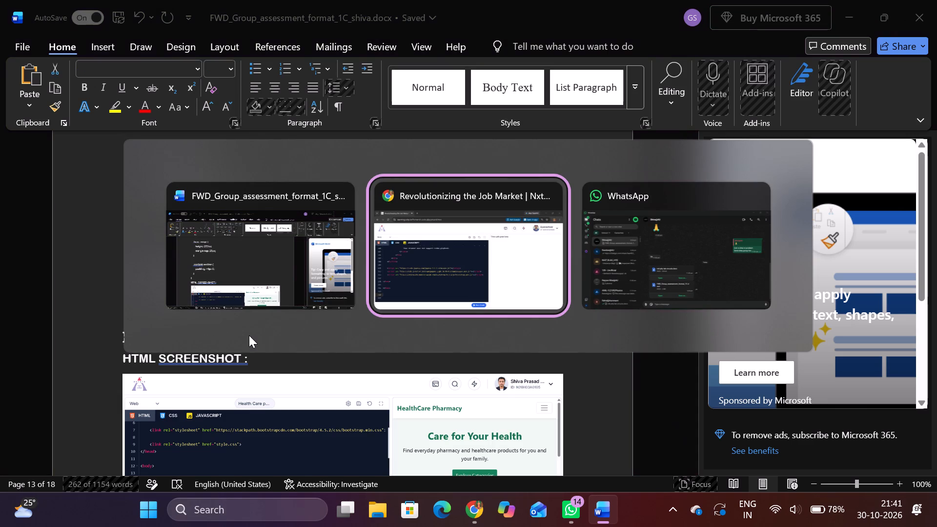
{"action": "key", "text": "alt+Tab"}
{"action": "key", "text": "alt+Tab"}
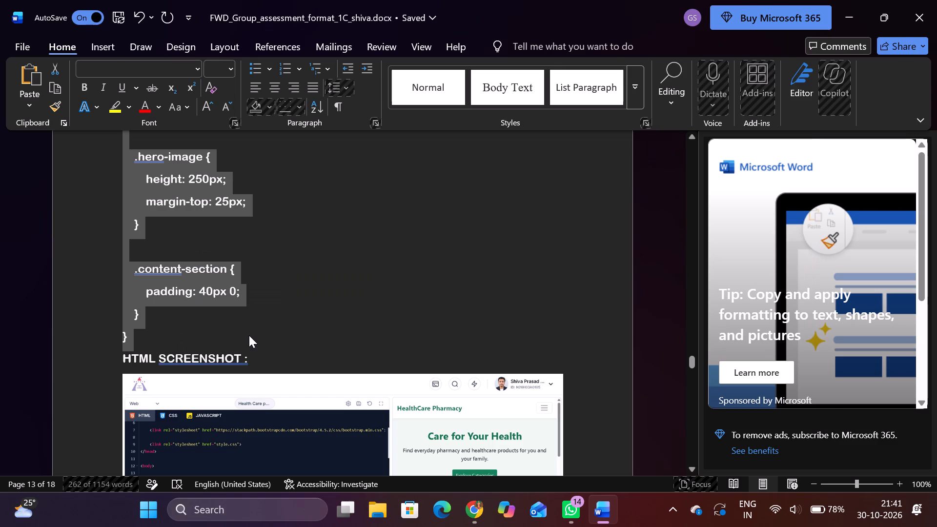
{"action": "key", "text": "alt+Tab"}
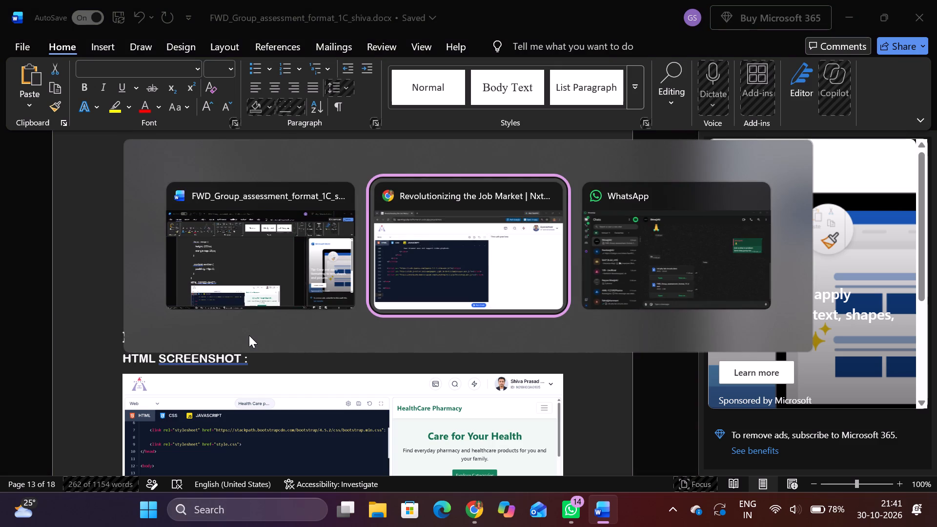
{"action": "left_click", "coordinate": [101, 161]}
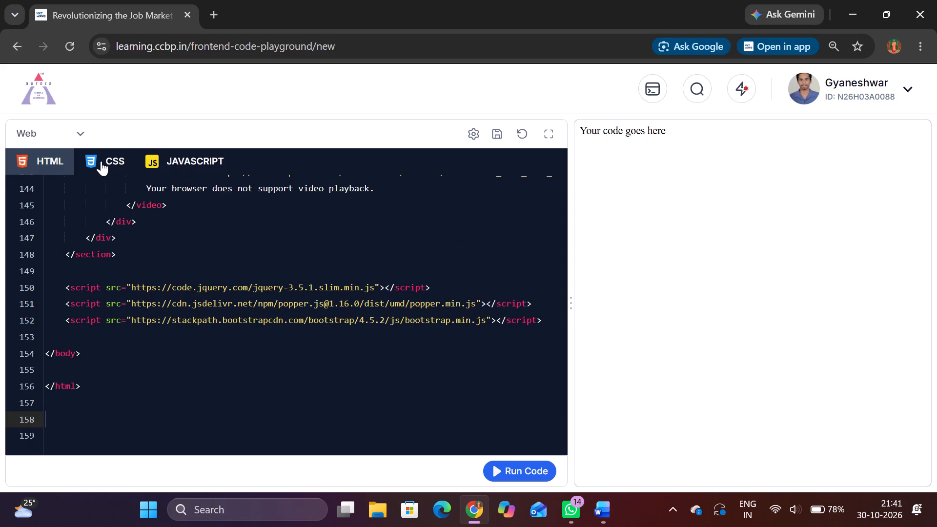
{"action": "left_click", "coordinate": [49, 203]}
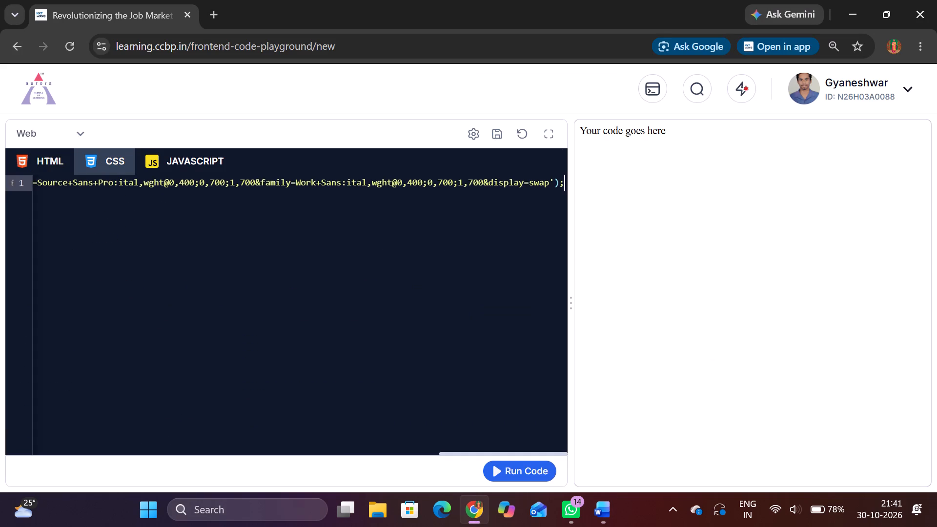
{"action": "key", "text": "Return"}
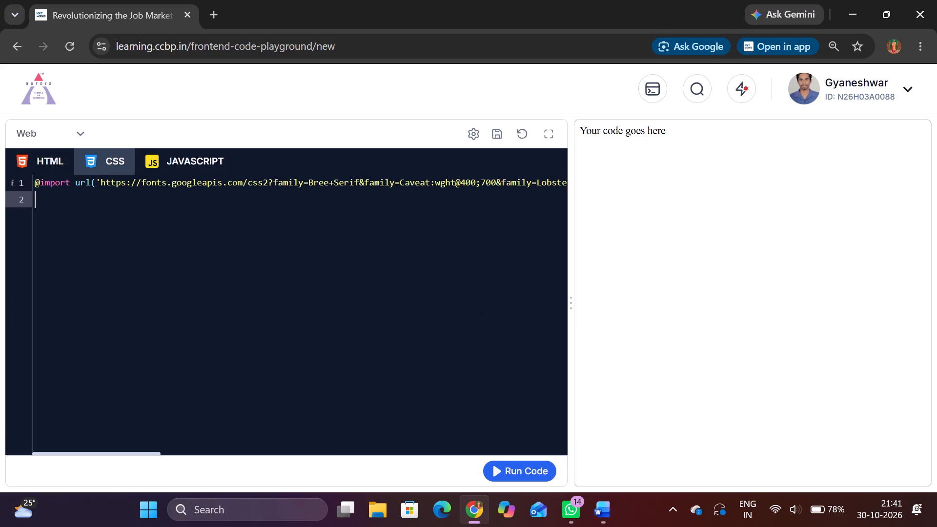
{"action": "key", "text": "ctrl+v"}
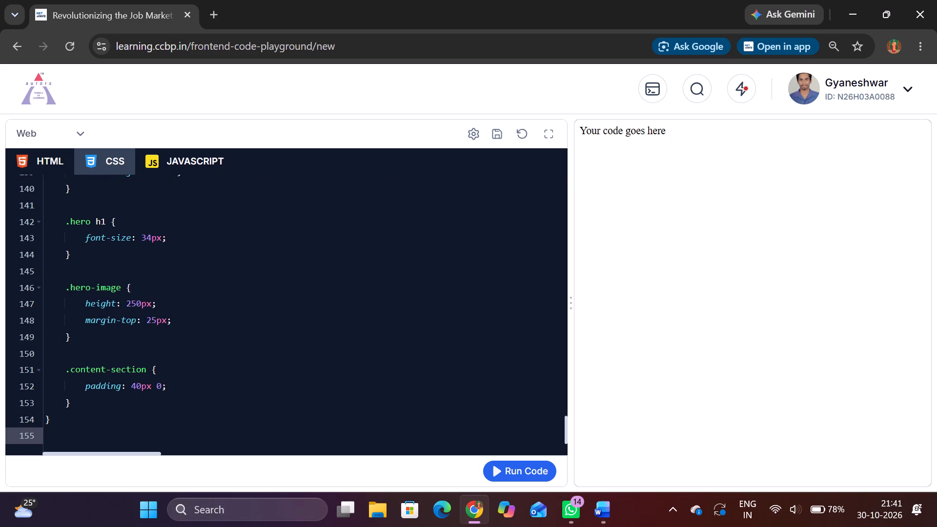
{"action": "left_click", "coordinate": [505, 467]}
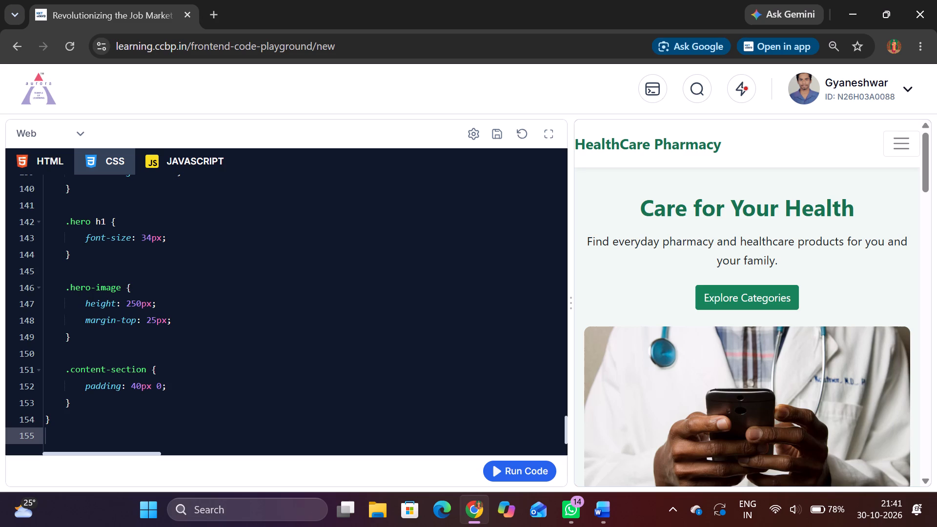
Examine the rendered pharmacy page and the pasted CSS code at reduced page zoom.
{"action": "key", "text": "ctrl+minus"}
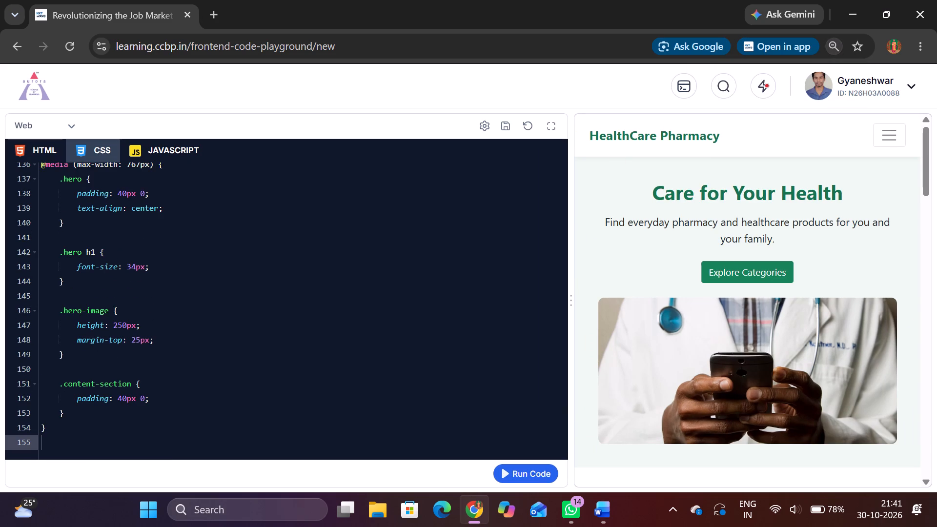
{"action": "key", "text": "ctrl+minus"}
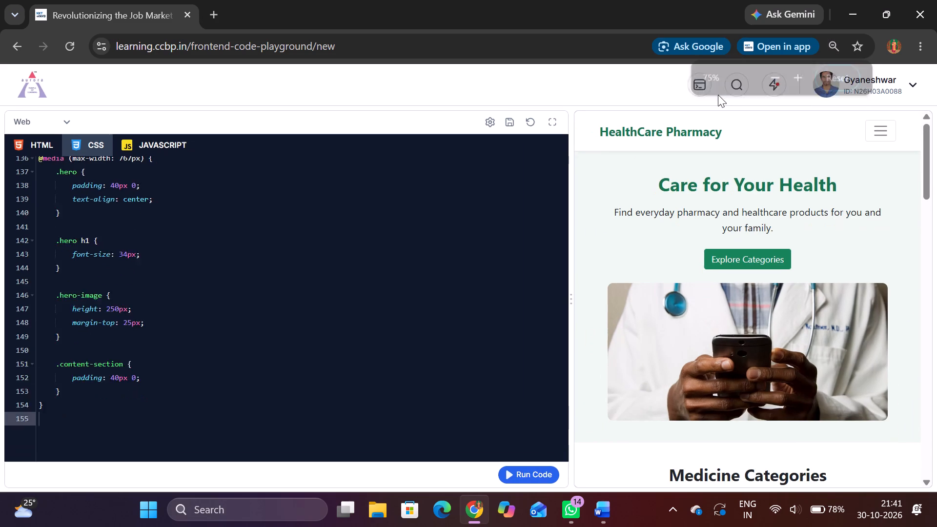
{"action": "key", "text": "ctrl+minus"}
{"action": "key", "text": "ctrl+minus"}
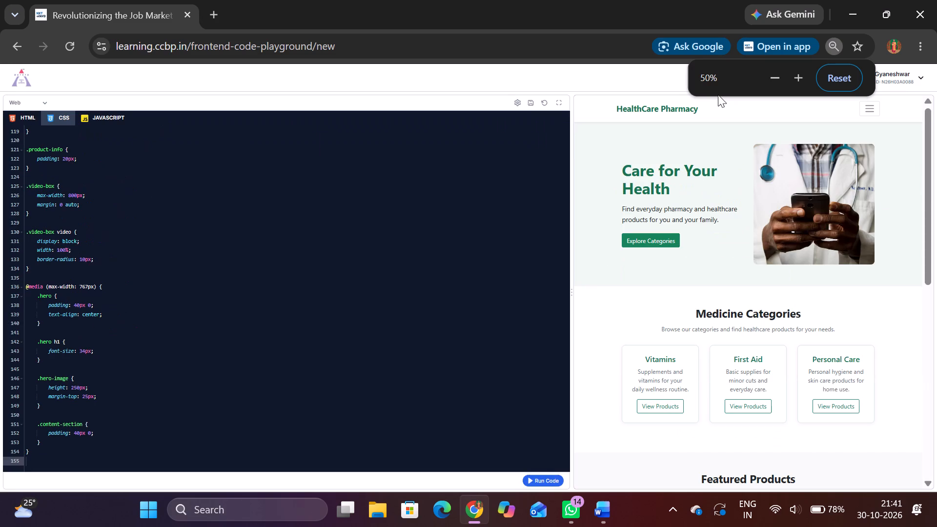
{"action": "key", "text": "ctrl+minus"}
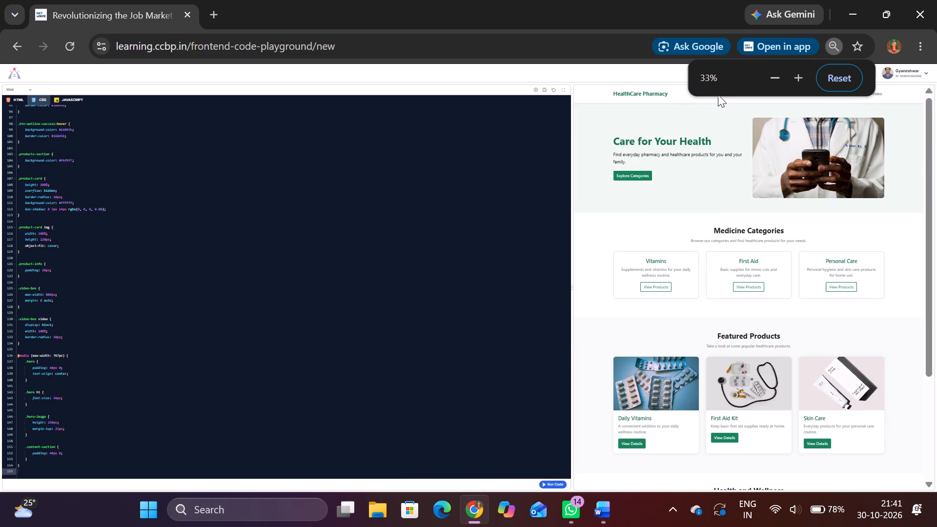
{"action": "key", "text": "ctrl+equal"}
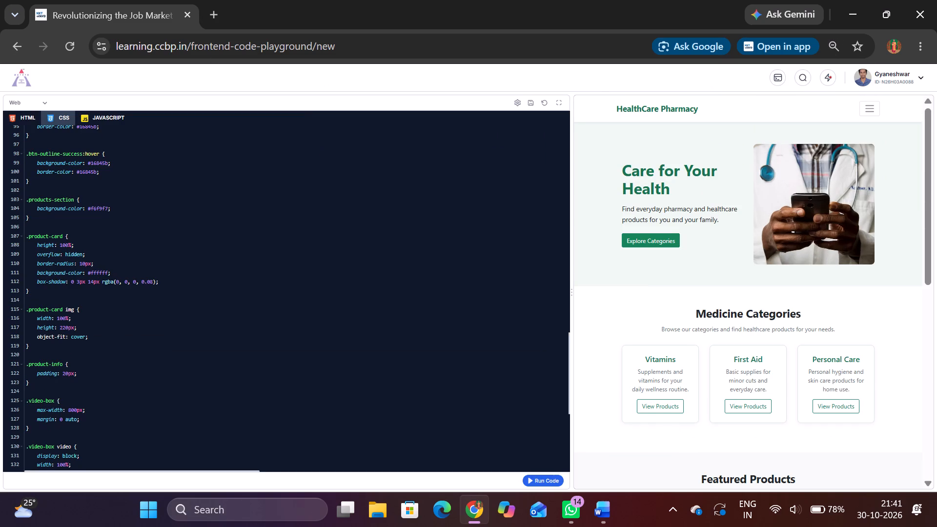
{"action": "scroll", "coordinate": [193, 164], "scroll_direction": "up", "scroll_amount": 12}
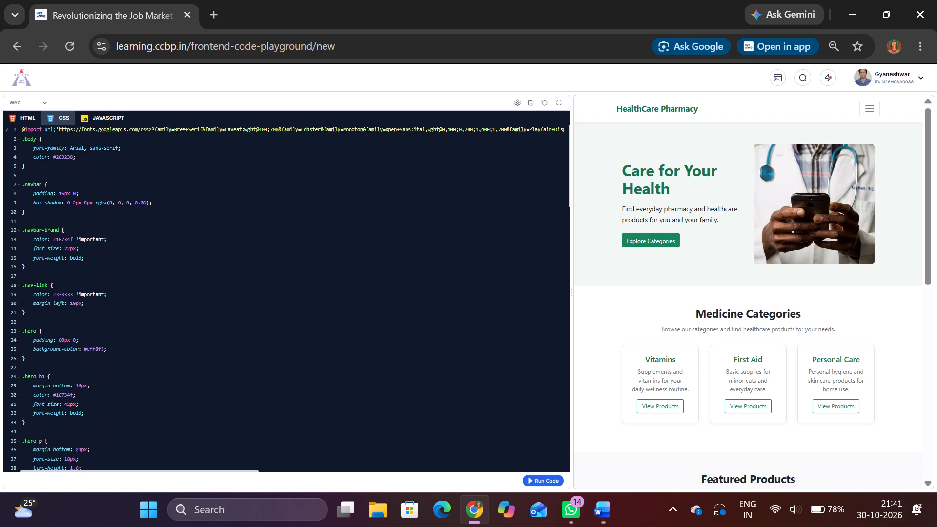
{"action": "left_click", "coordinate": [26, 112]}
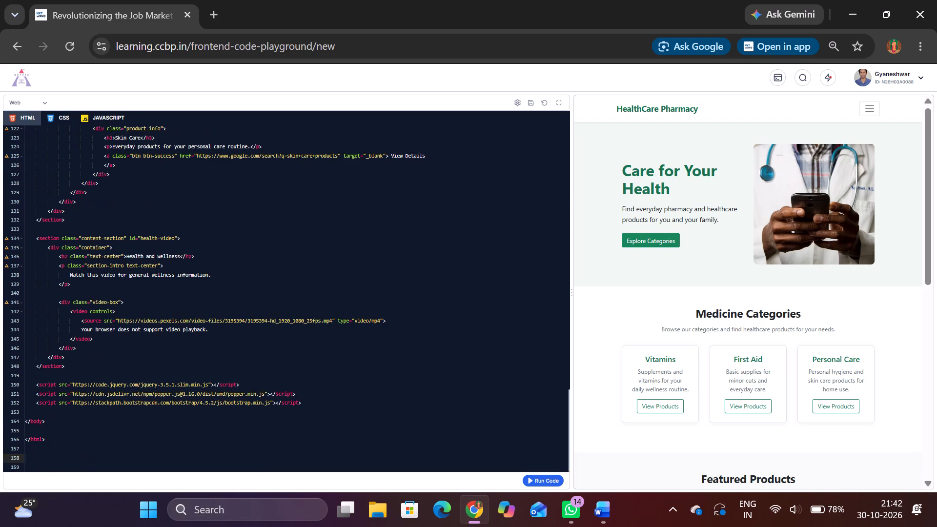
{"action": "scroll", "coordinate": [194, 208], "scroll_direction": "up", "scroll_amount": 3}
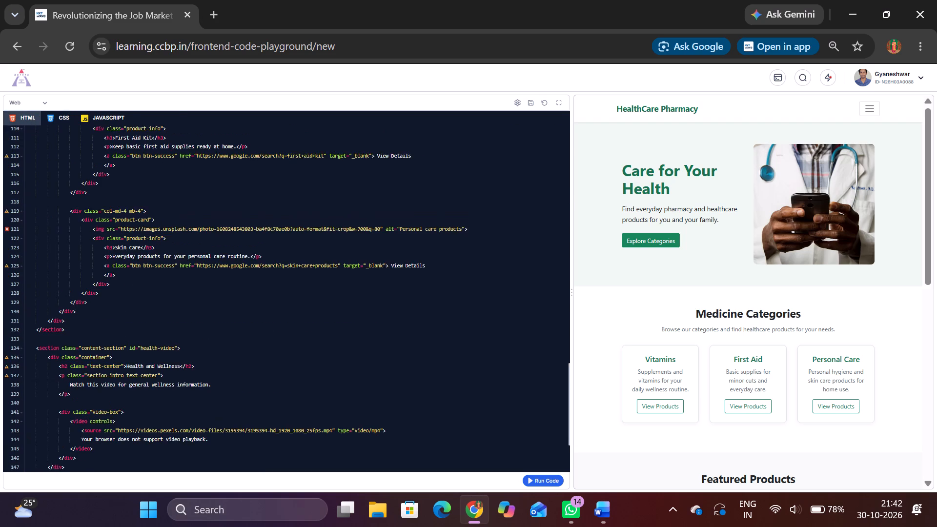
{"action": "scroll", "coordinate": [194, 208], "scroll_direction": "up", "scroll_amount": 11}
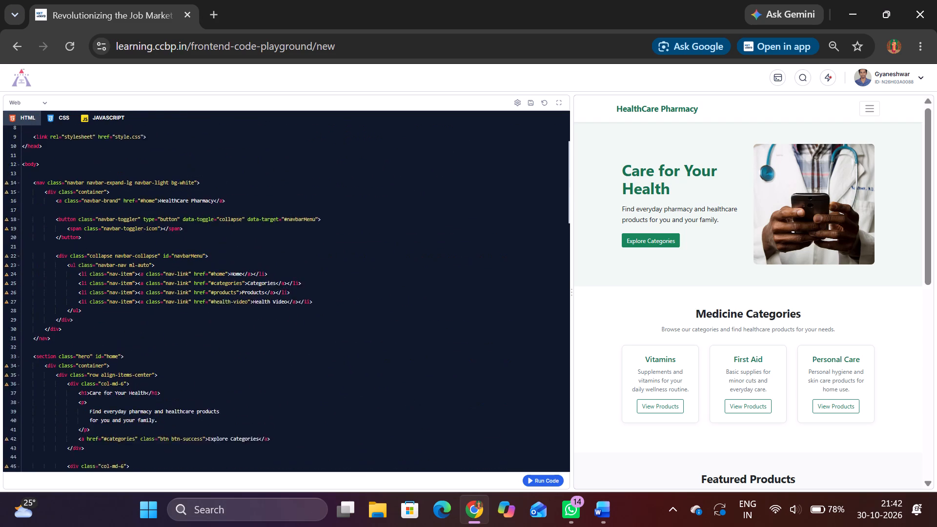
{"action": "scroll", "coordinate": [194, 208], "scroll_direction": "up", "scroll_amount": 6}
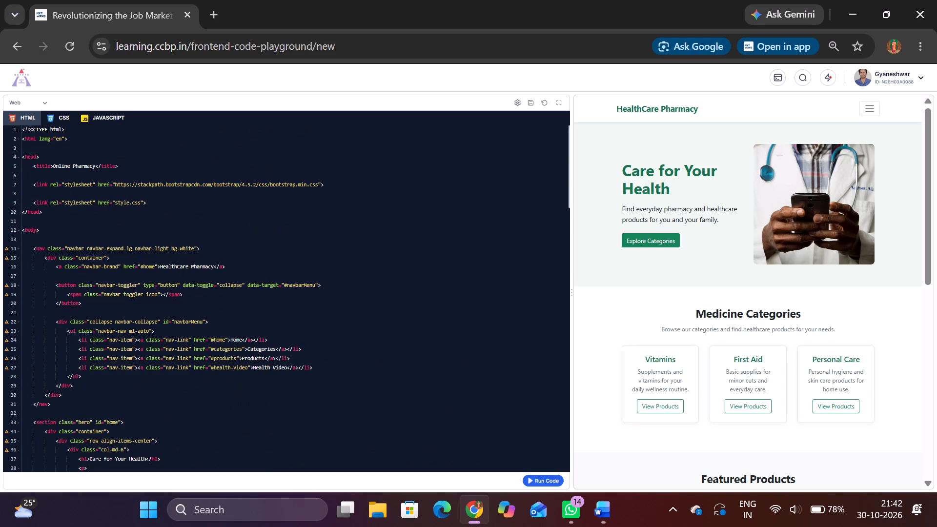
{"action": "key", "text": "ctrl+equal"}
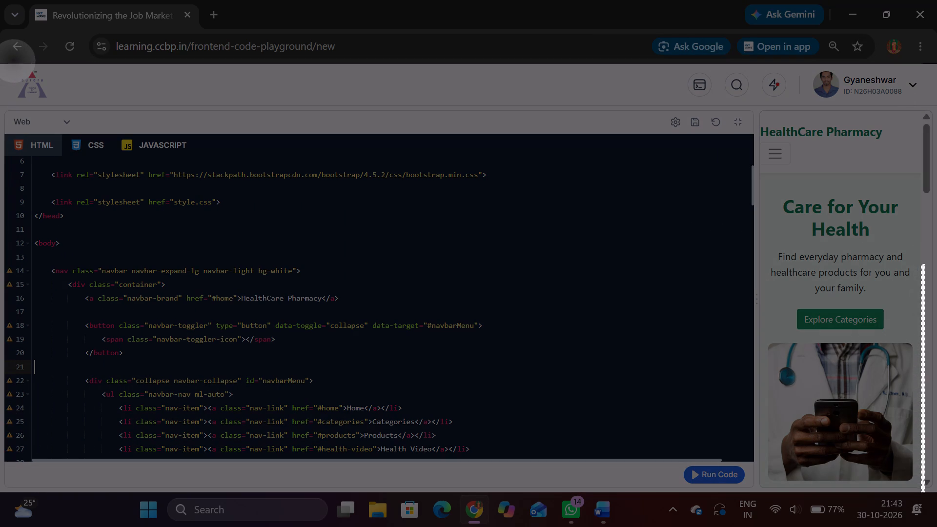
{"action": "left_click_drag", "start_coordinate": [922, 492], "coordinate": [15, 63]}
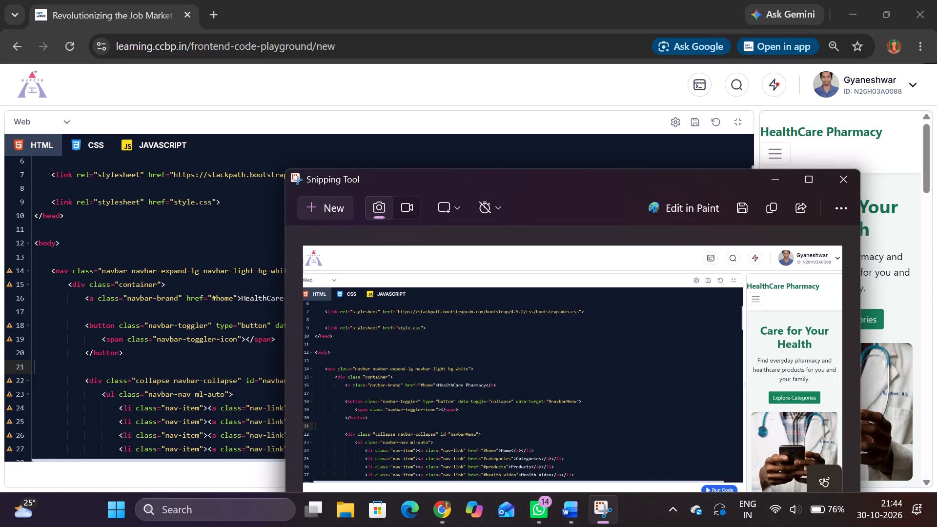
Retake the screenshot of the playground with the HTML code and rendered pharmacy page, from the portal header down, and copy it.
{"action": "left_click", "coordinate": [843, 179]}
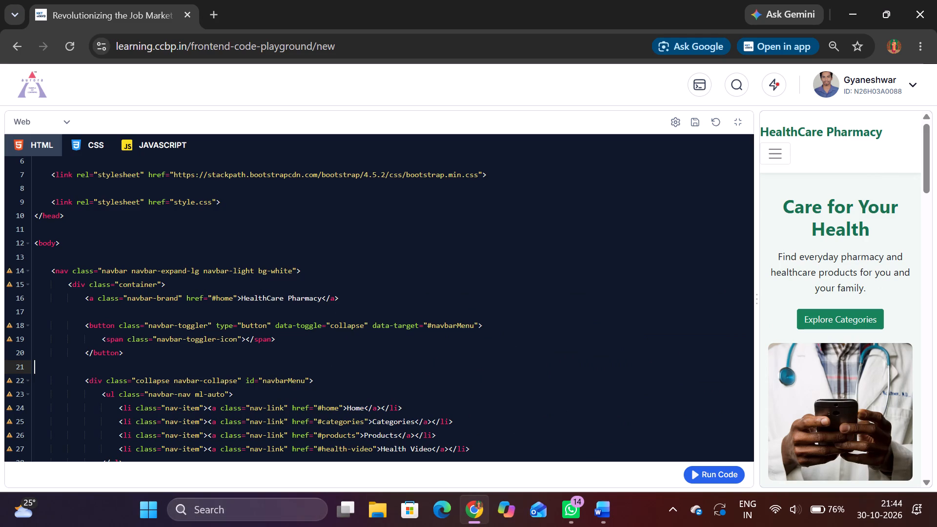
{"action": "key", "text": "shift+super+s"}
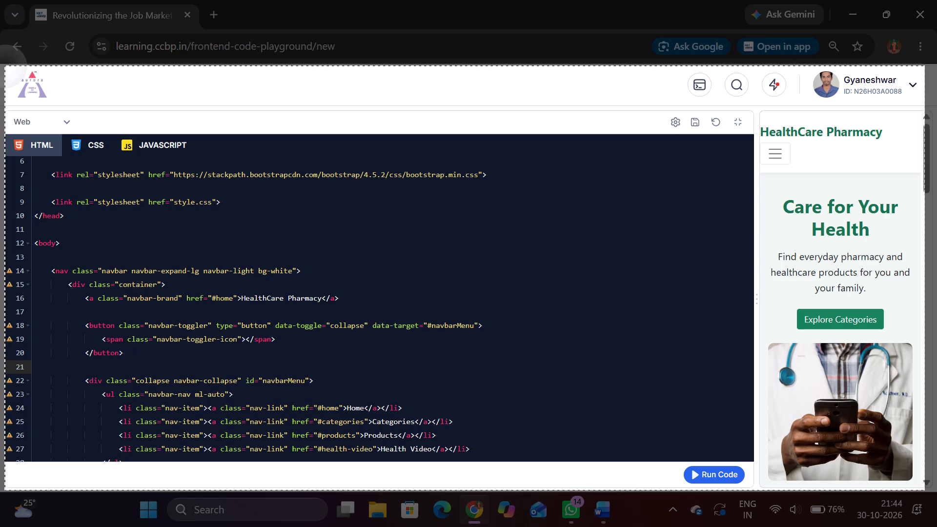
{"action": "left_click_drag", "start_coordinate": [925, 490], "coordinate": [7, 65]}
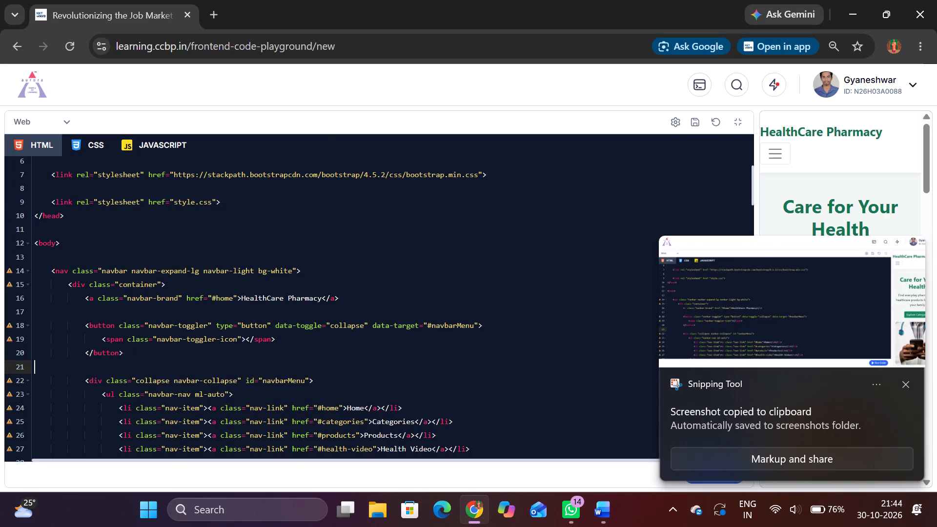
{"action": "left_click", "coordinate": [868, 385]}
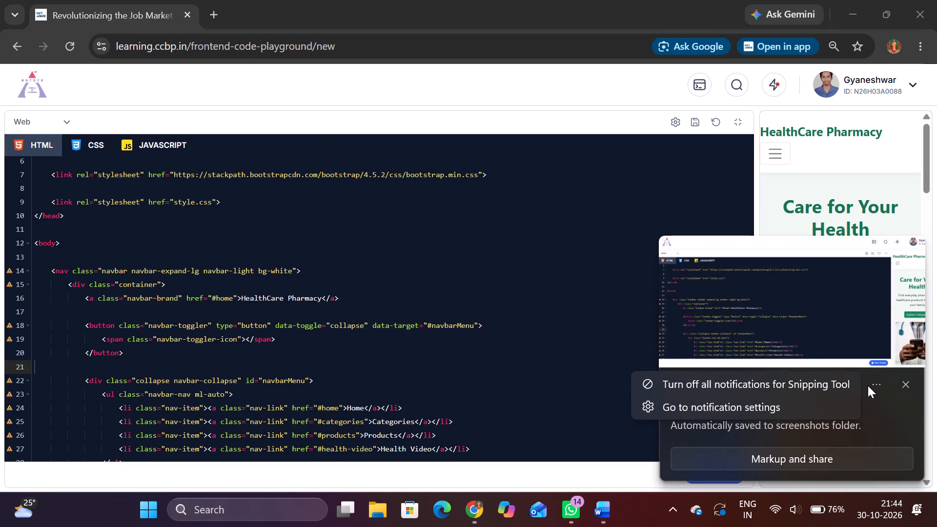
{"action": "left_click", "coordinate": [820, 297]}
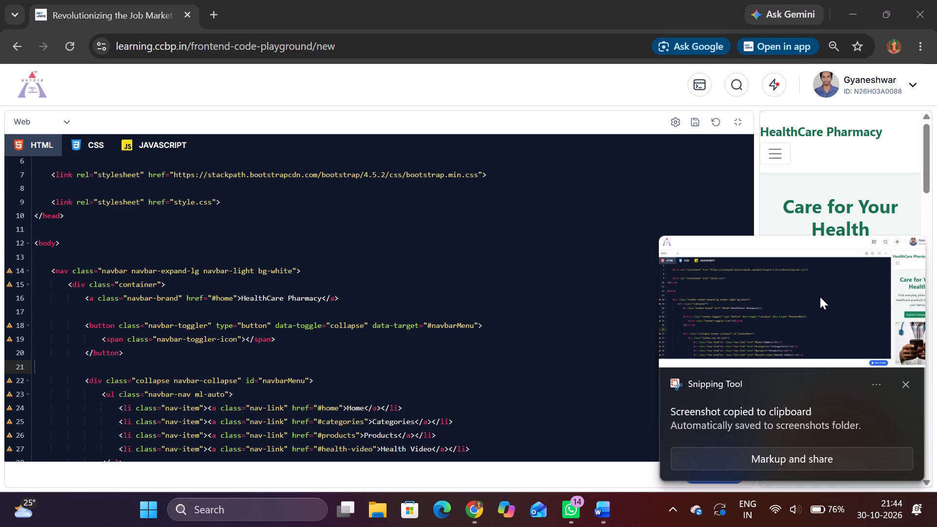
{"action": "left_click", "coordinate": [820, 297]}
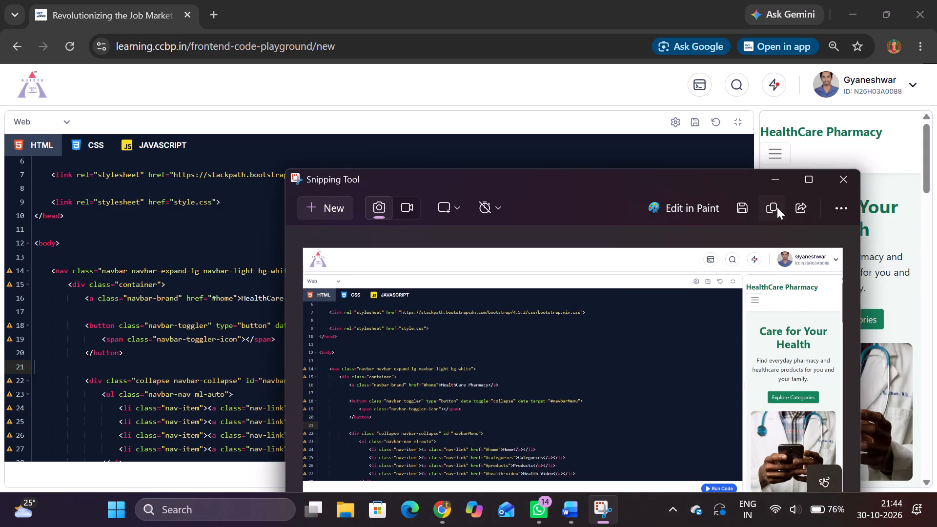
{"action": "left_click", "coordinate": [775, 207]}
Switch to the Word assignment document and paste the new playground screenshot under the HTML SCREENSHOT heading.
{"action": "key", "text": "alt+Tab"}
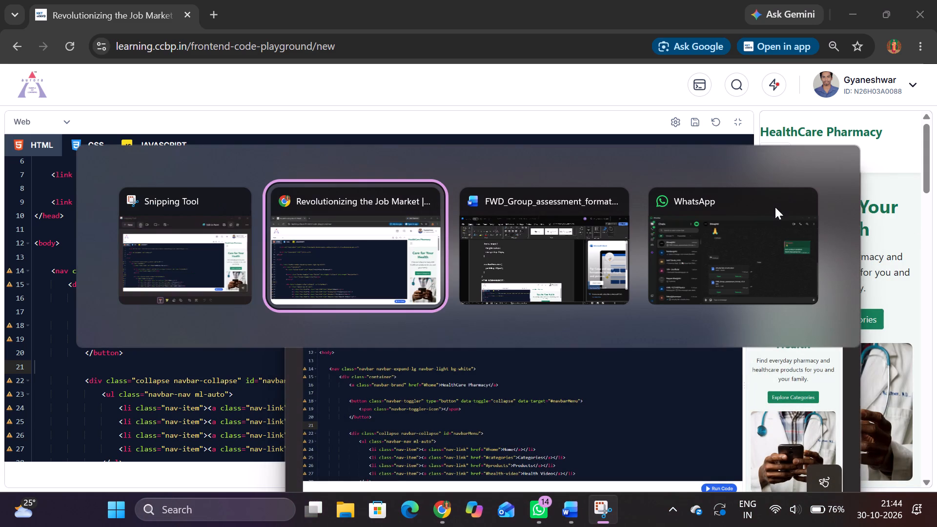
{"action": "key", "text": "alt+Tab"}
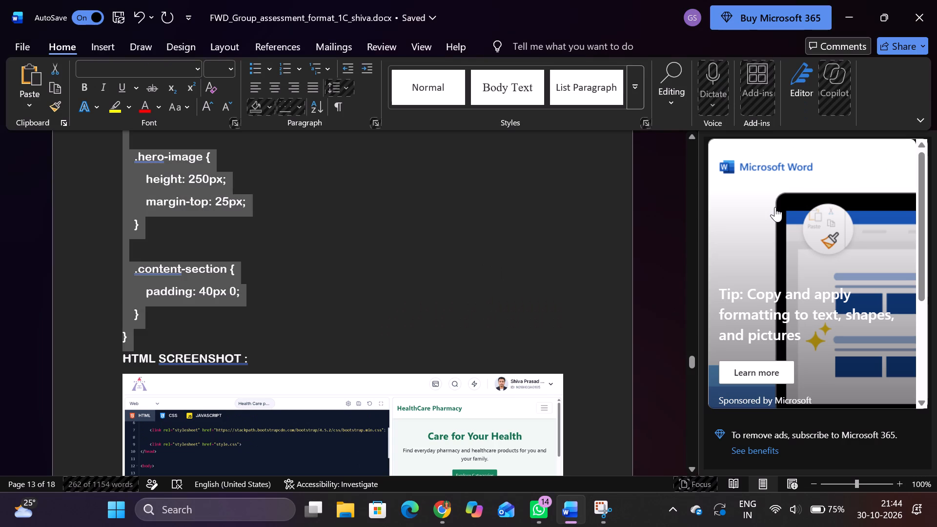
{"action": "left_click", "coordinate": [388, 287]}
{"action": "scroll", "coordinate": [388, 287], "scroll_direction": "down", "scroll_amount": 1}
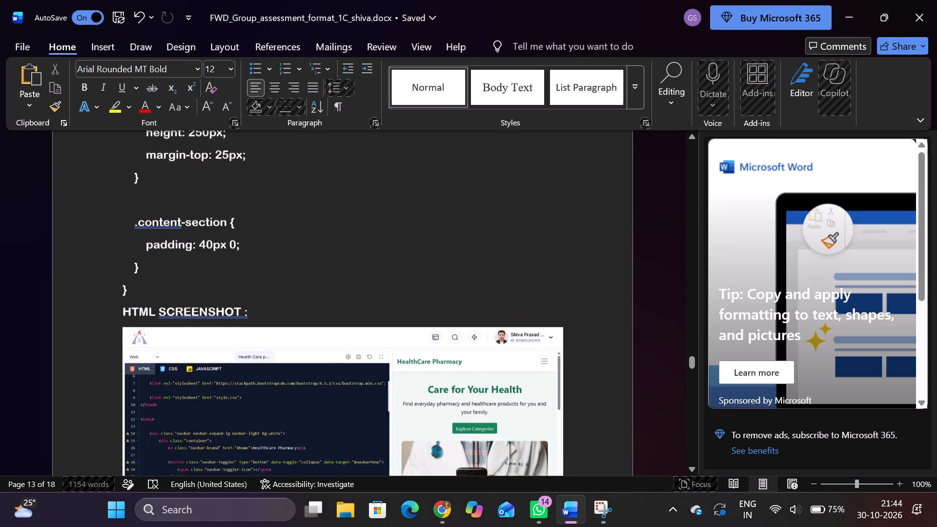
{"action": "scroll", "coordinate": [388, 287], "scroll_direction": "down", "scroll_amount": 2}
{"action": "double_click", "coordinate": [369, 306]}
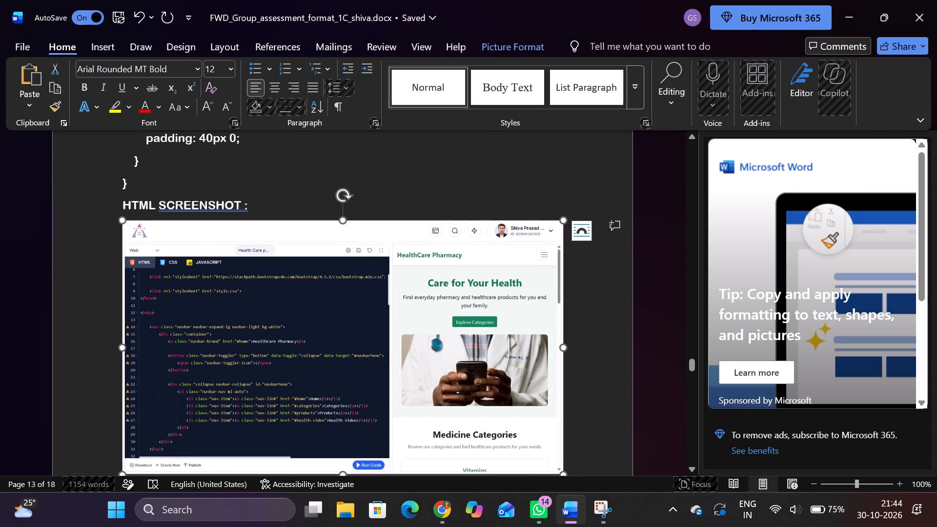
{"action": "key", "text": "ctrl+v"}
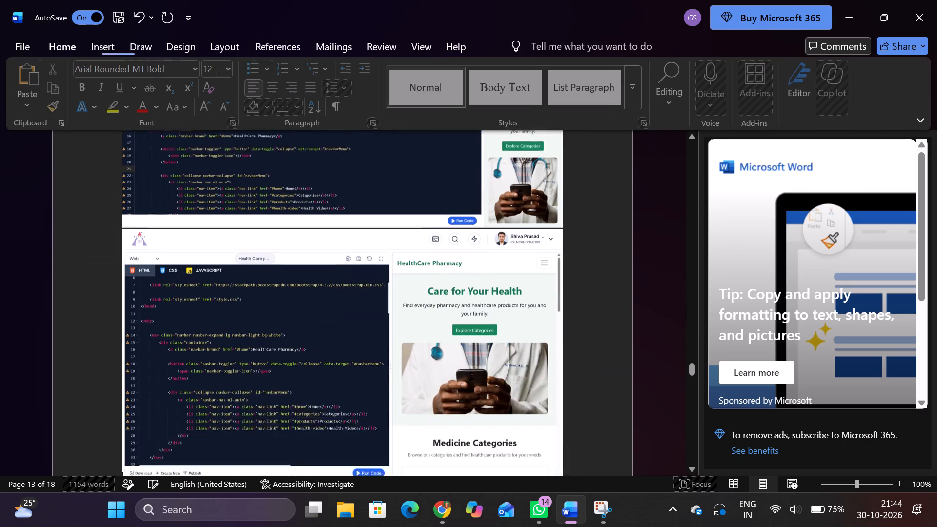
Delete the previous student's HTML screenshot directly below the newly pasted one.
{"action": "scroll", "coordinate": [369, 306], "scroll_direction": "up", "scroll_amount": 2}
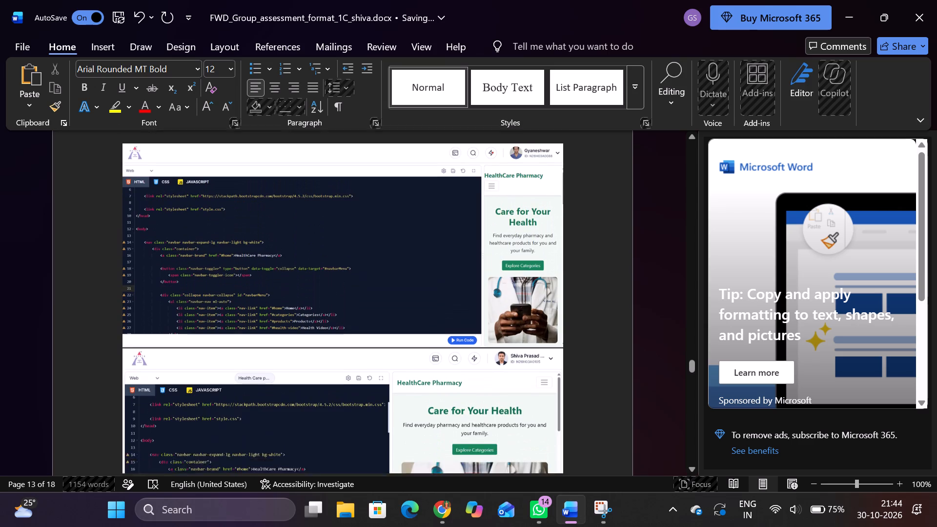
{"action": "scroll", "coordinate": [369, 306], "scroll_direction": "up", "scroll_amount": 2}
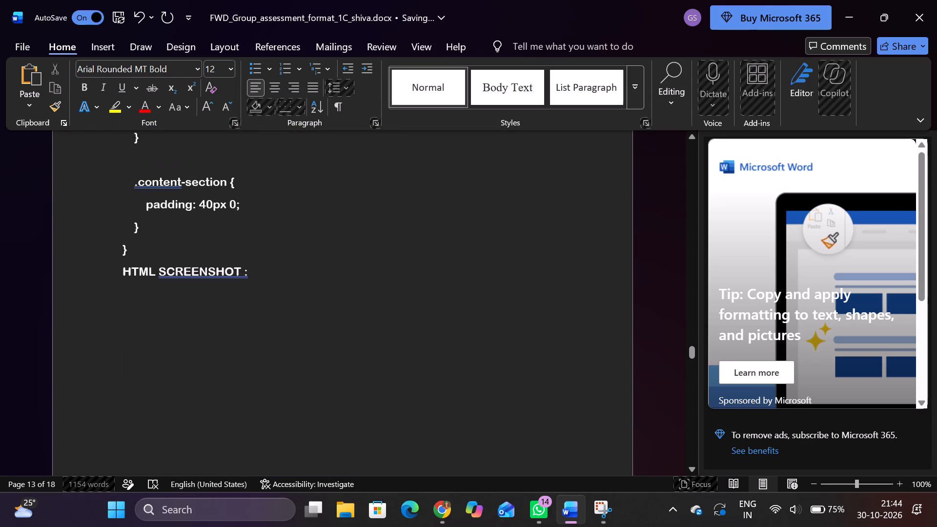
{"action": "scroll", "coordinate": [369, 306], "scroll_direction": "down", "scroll_amount": 7}
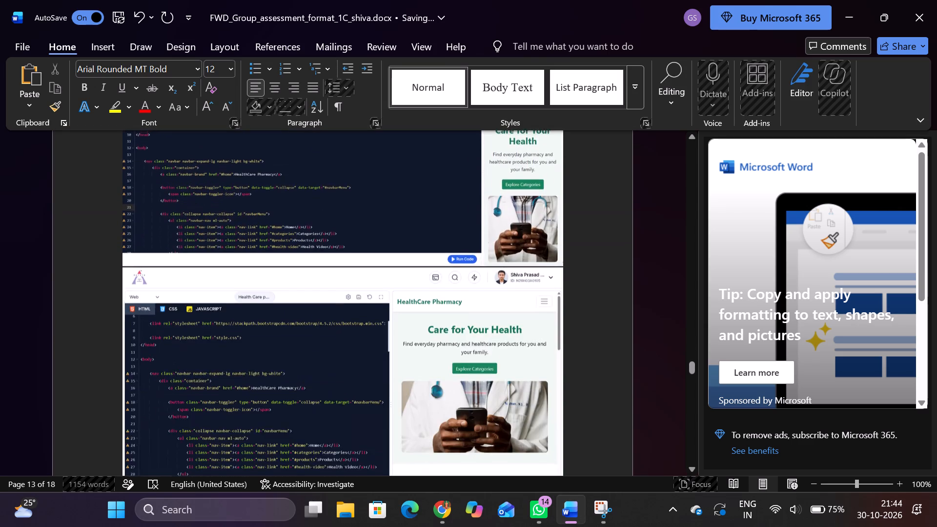
{"action": "double_click", "coordinate": [389, 346]}
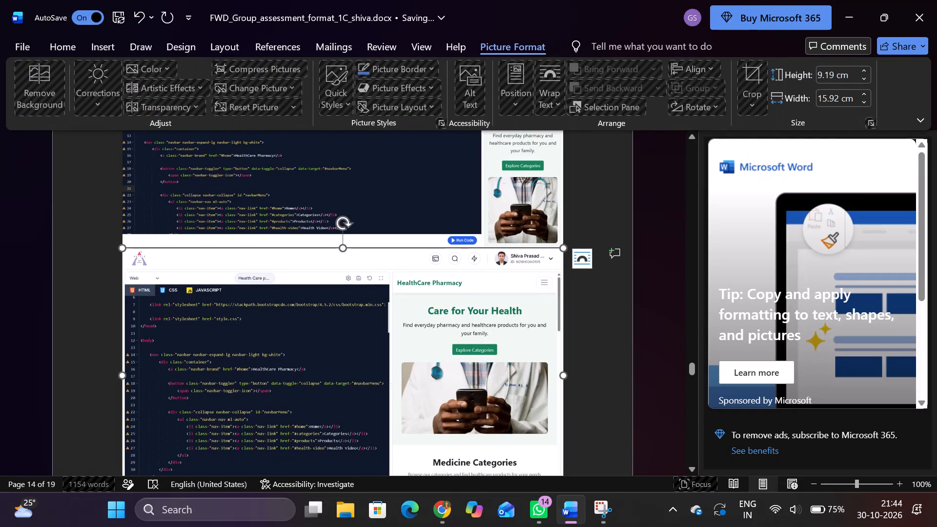
{"action": "key", "text": "Delete"}
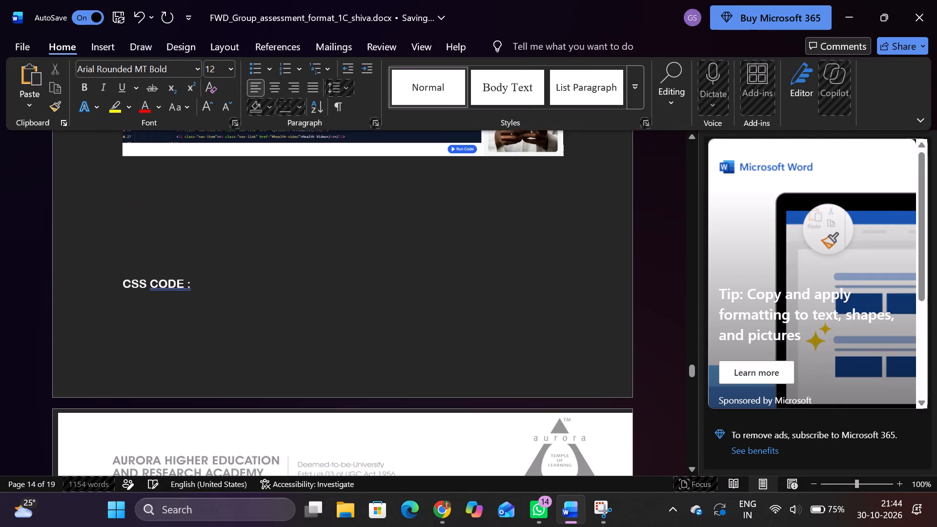
Examine the layout of the HTML screenshot, CSS code and output screenshot sections across the surrounding pages.
{"action": "scroll", "coordinate": [474, 304], "scroll_direction": "down", "scroll_amount": 3}
{"action": "scroll", "coordinate": [474, 304], "scroll_direction": "up", "scroll_amount": 1}
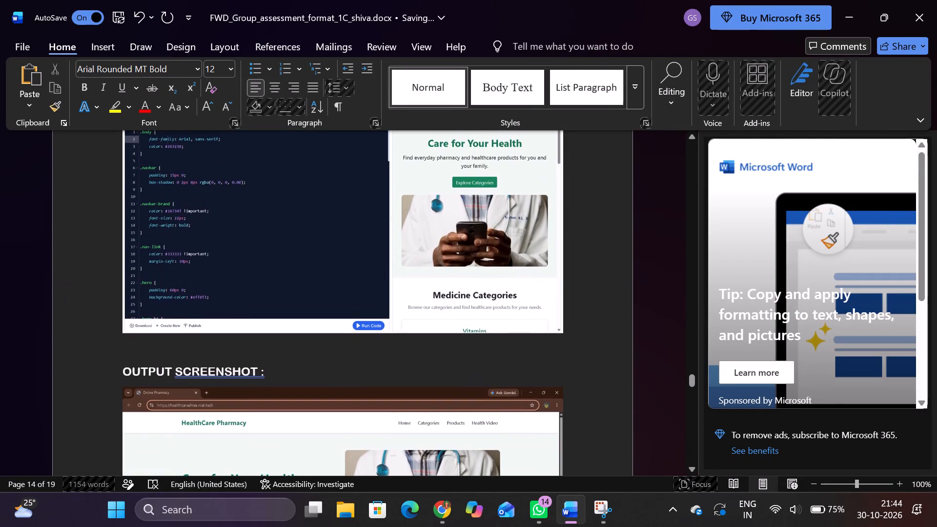
{"action": "scroll", "coordinate": [474, 304], "scroll_direction": "up", "scroll_amount": 1}
{"action": "scroll", "coordinate": [474, 304], "scroll_direction": "down", "scroll_amount": 1}
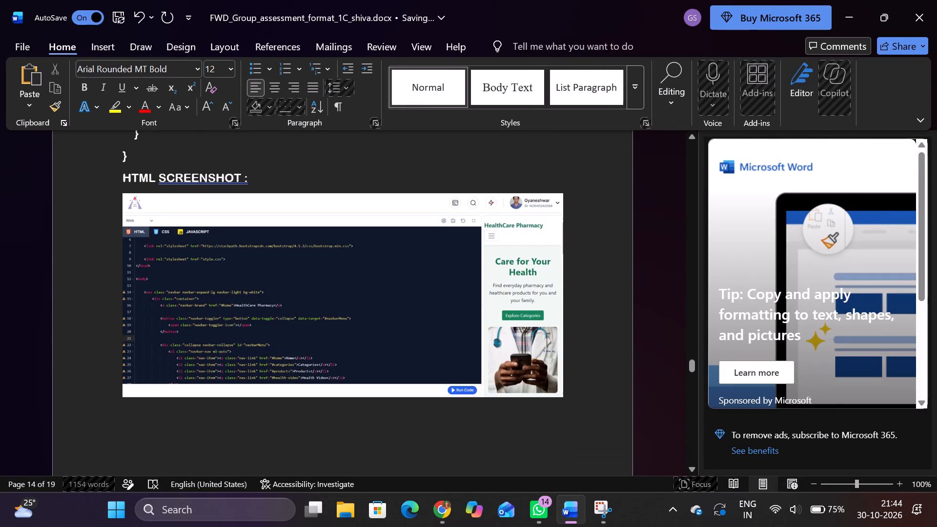
{"action": "scroll", "coordinate": [474, 304], "scroll_direction": "down", "scroll_amount": 1}
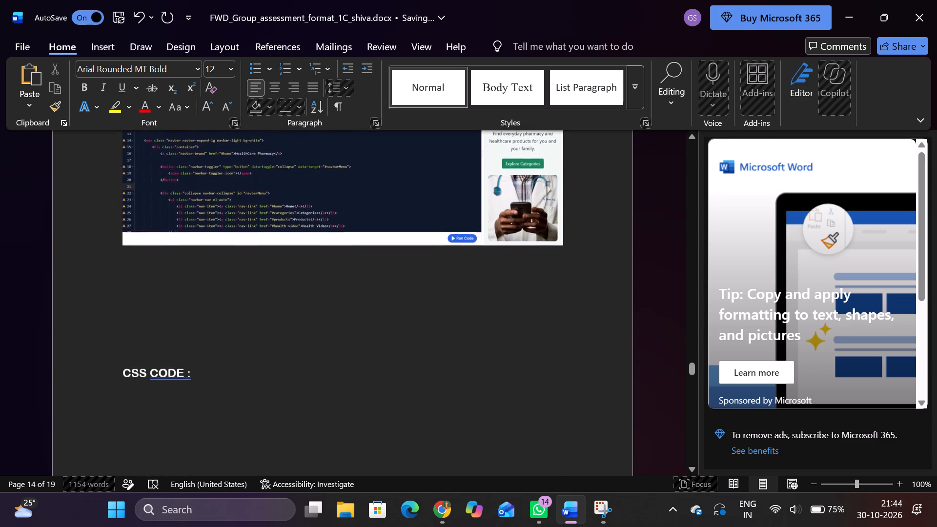
{"action": "scroll", "coordinate": [474, 304], "scroll_direction": "down", "scroll_amount": 4}
{"action": "scroll", "coordinate": [474, 304], "scroll_direction": "up", "scroll_amount": 1}
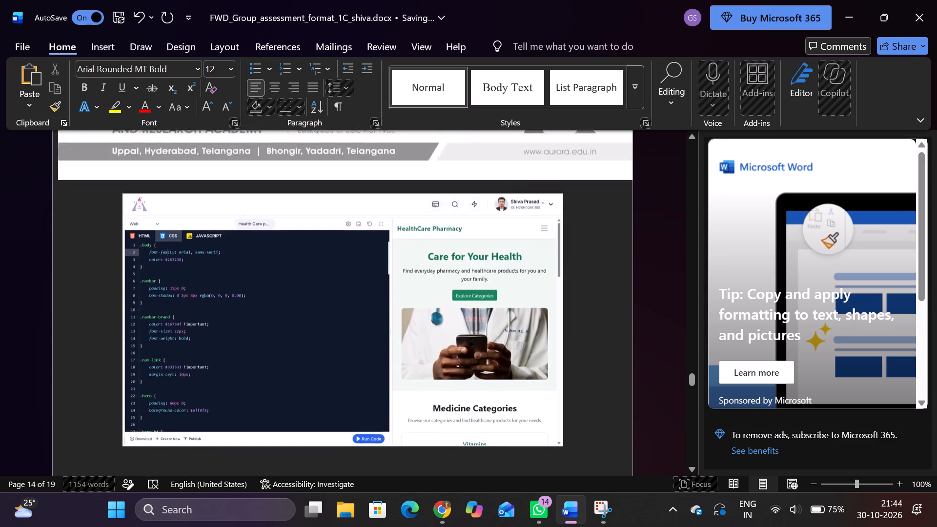
{"action": "scroll", "coordinate": [474, 304], "scroll_direction": "up", "scroll_amount": 1}
{"action": "scroll", "coordinate": [474, 304], "scroll_direction": "down", "scroll_amount": 1}
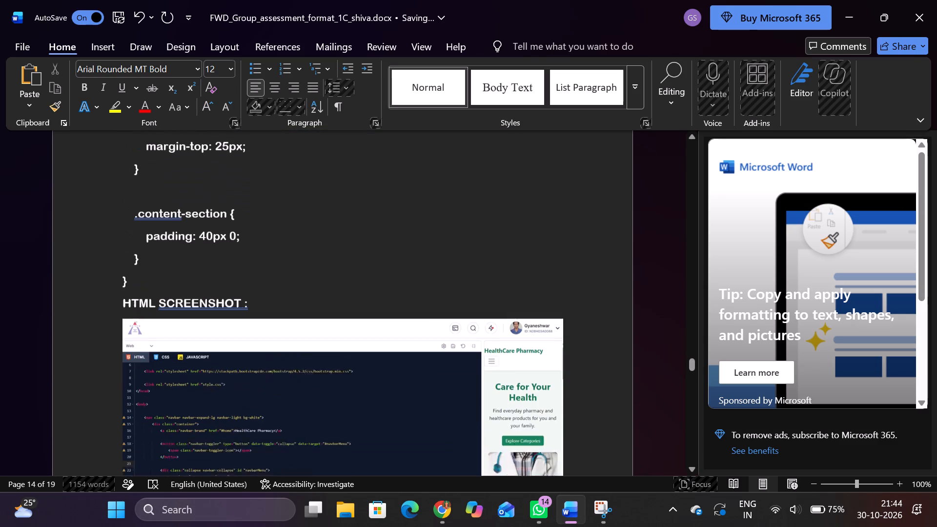
{"action": "scroll", "coordinate": [474, 304], "scroll_direction": "down", "scroll_amount": 2}
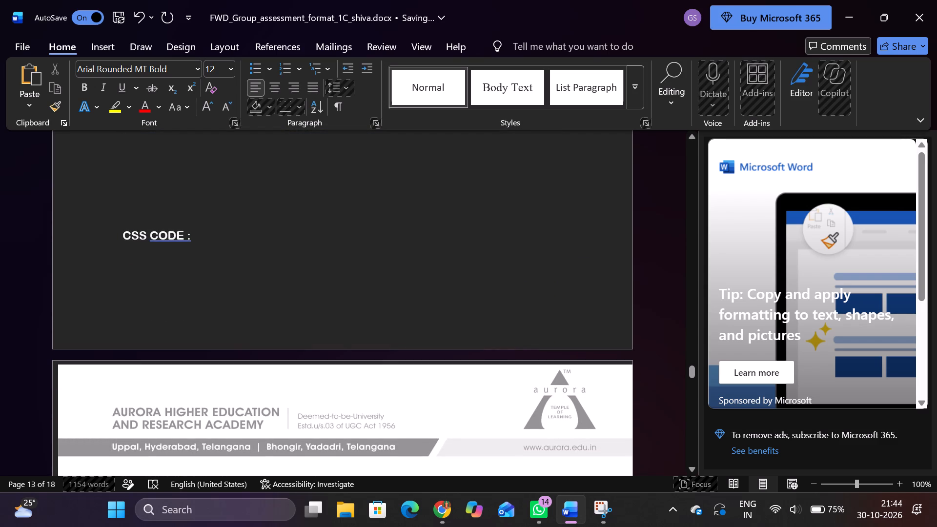
{"action": "scroll", "coordinate": [474, 304], "scroll_direction": "up", "scroll_amount": 5}
{"action": "scroll", "coordinate": [474, 304], "scroll_direction": "down", "scroll_amount": 1}
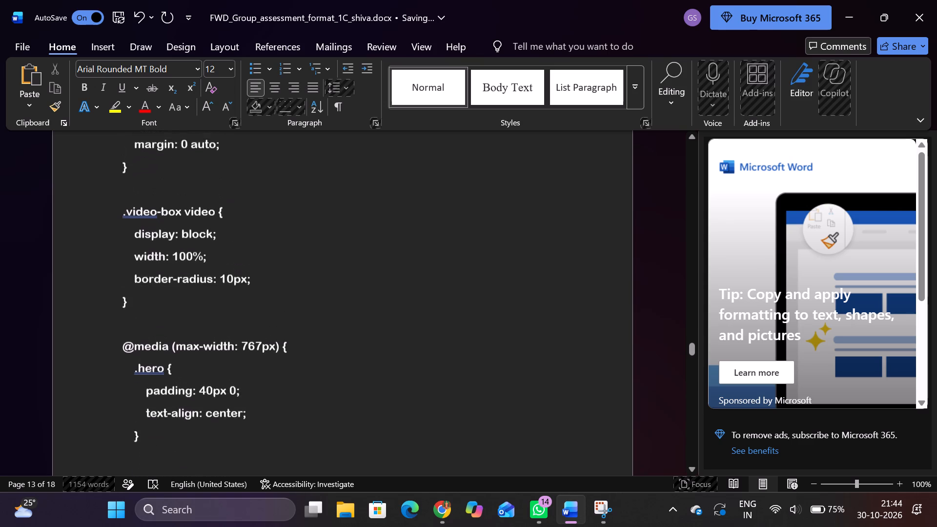
{"action": "scroll", "coordinate": [474, 304], "scroll_direction": "down", "scroll_amount": 2}
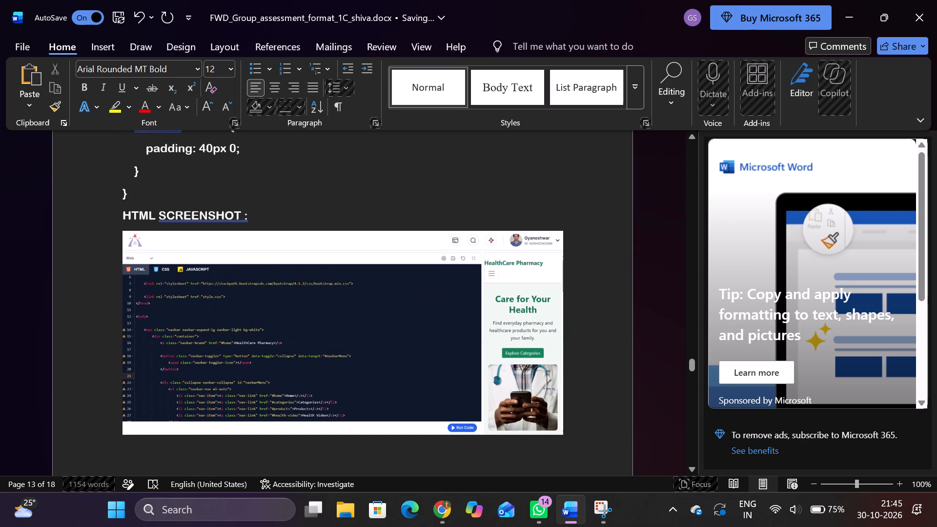
{"action": "scroll", "coordinate": [474, 304], "scroll_direction": "down", "scroll_amount": 2}
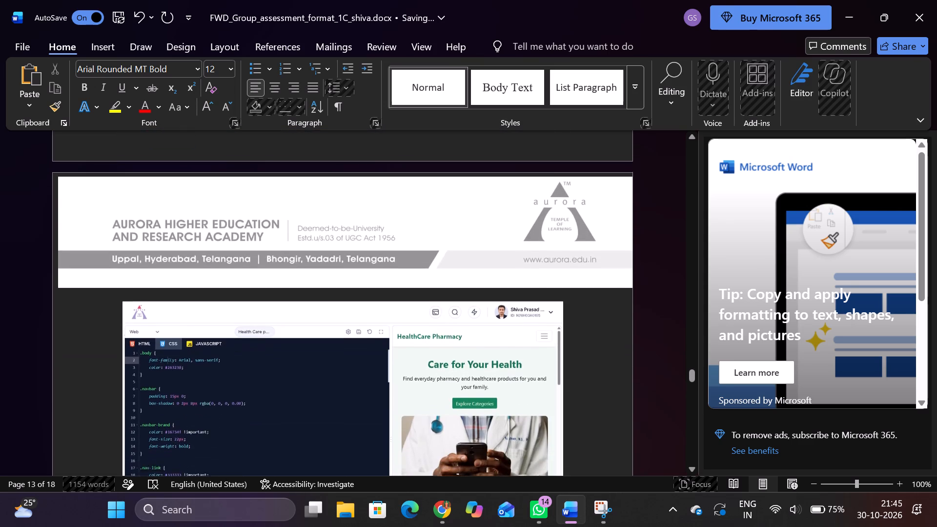
{"action": "scroll", "coordinate": [474, 304], "scroll_direction": "down", "scroll_amount": 1}
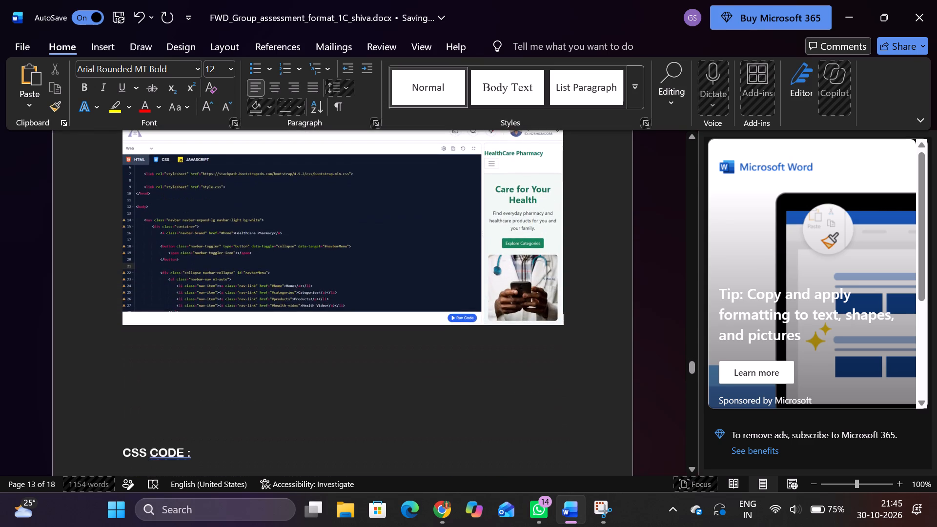
{"action": "scroll", "coordinate": [474, 304], "scroll_direction": "down", "scroll_amount": 4}
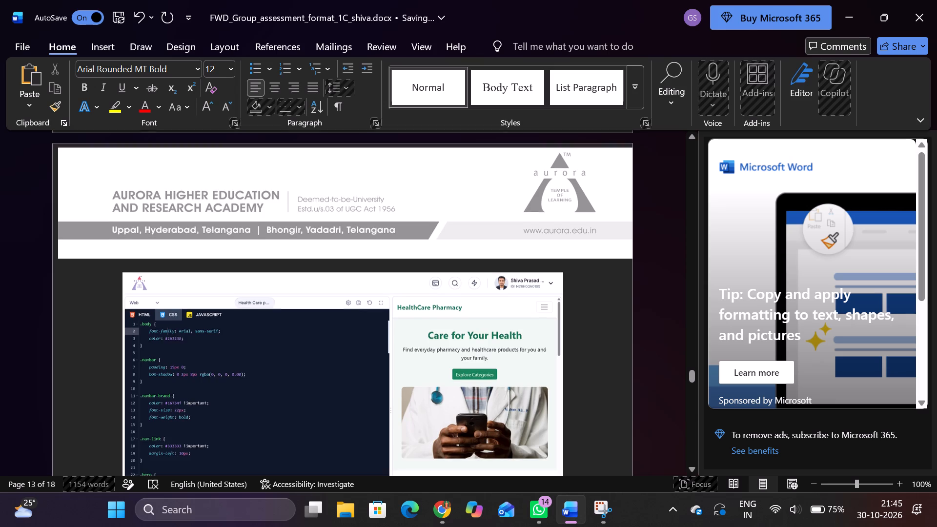
{"action": "scroll", "coordinate": [474, 304], "scroll_direction": "down", "scroll_amount": 1}
{"action": "scroll", "coordinate": [474, 304], "scroll_direction": "up", "scroll_amount": 2}
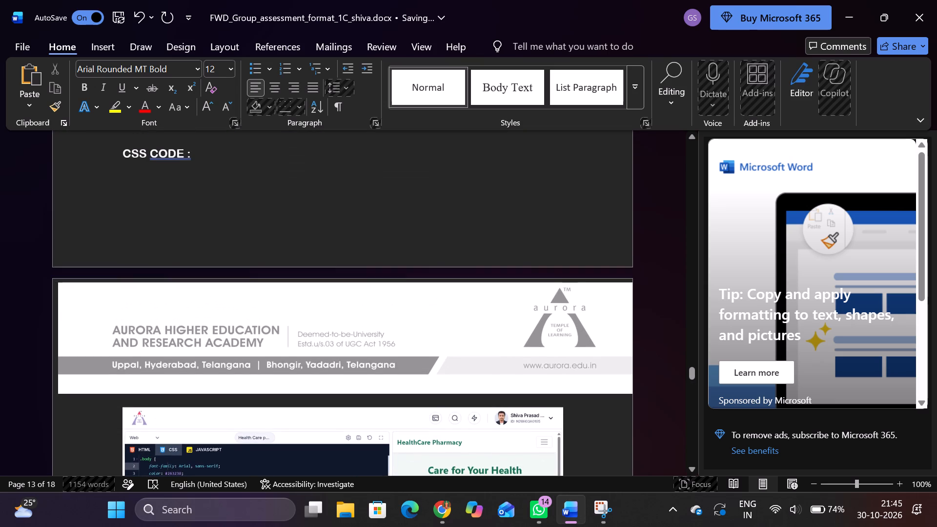
{"action": "scroll", "coordinate": [474, 304], "scroll_direction": "up", "scroll_amount": 2}
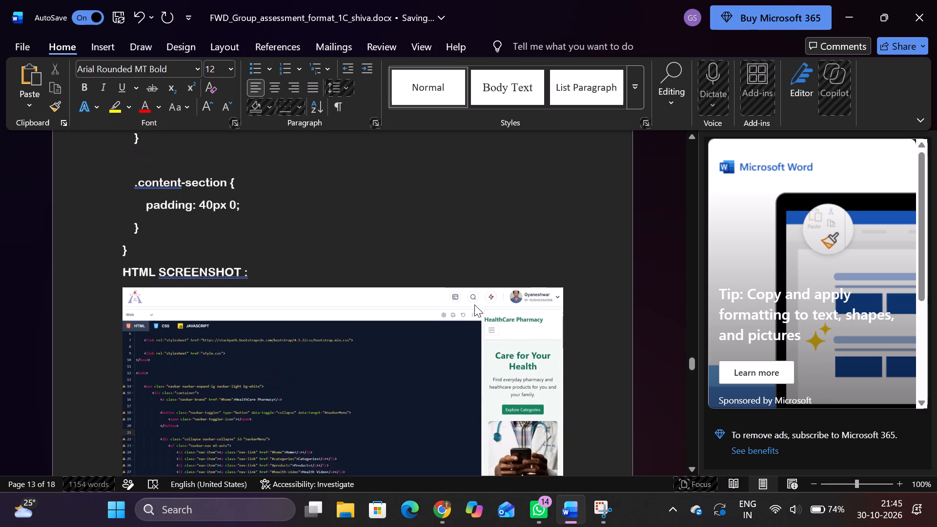
{"action": "scroll", "coordinate": [474, 304], "scroll_direction": "up", "scroll_amount": 1}
{"action": "scroll", "coordinate": [474, 304], "scroll_direction": "down", "scroll_amount": 2}
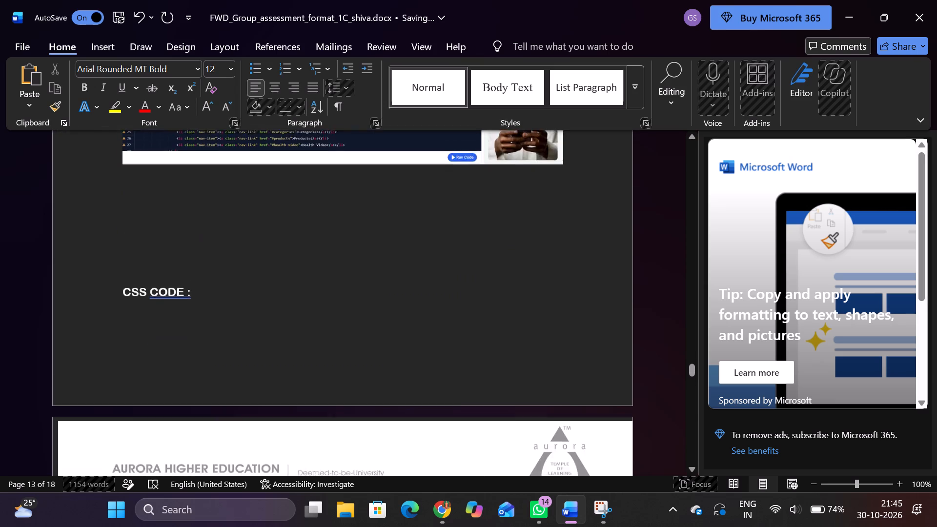
{"action": "scroll", "coordinate": [474, 304], "scroll_direction": "down", "scroll_amount": 4}
{"action": "scroll", "coordinate": [474, 304], "scroll_direction": "up", "scroll_amount": 1}
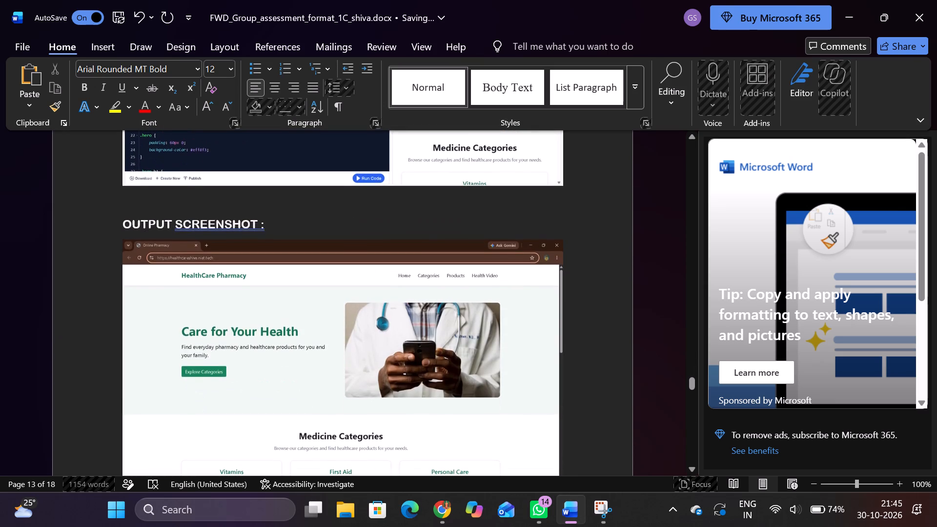
{"action": "scroll", "coordinate": [474, 304], "scroll_direction": "up", "scroll_amount": 2}
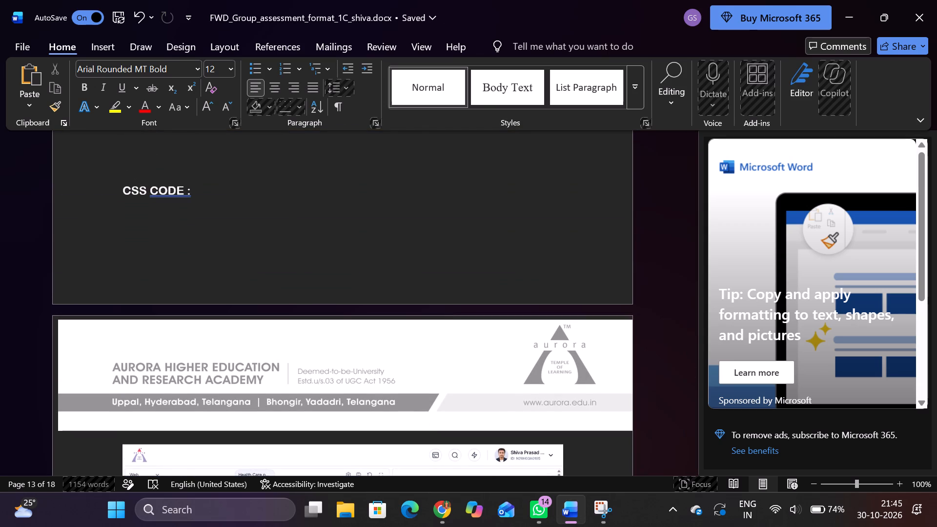
{"action": "scroll", "coordinate": [474, 304], "scroll_direction": "up", "scroll_amount": 3}
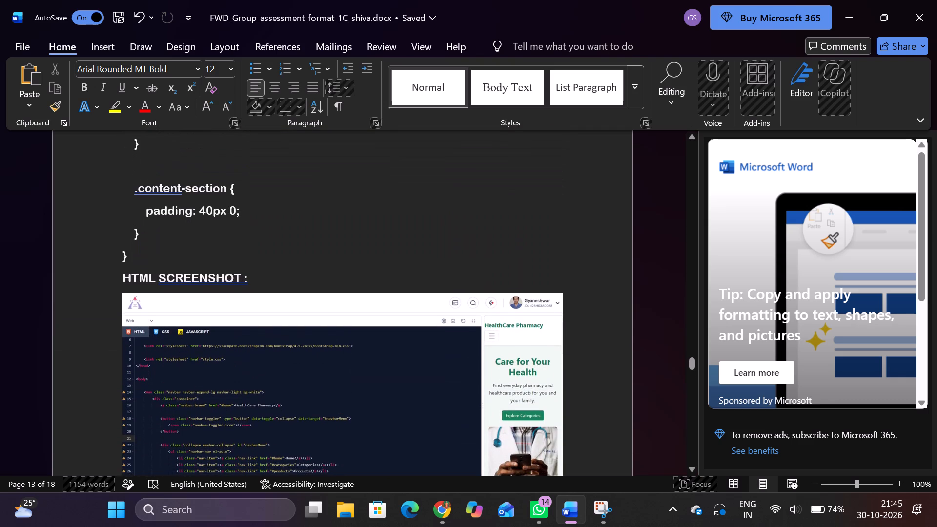
{"action": "scroll", "coordinate": [474, 304], "scroll_direction": "down", "scroll_amount": 1}
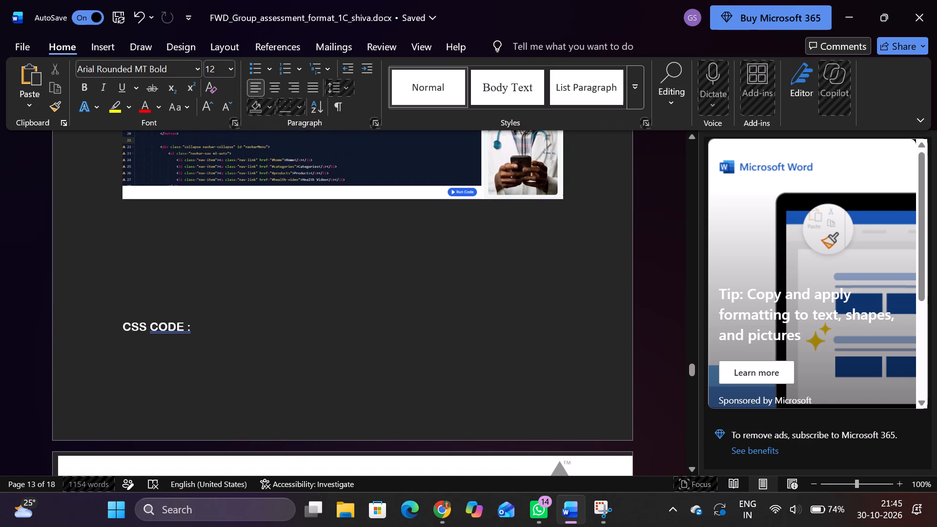
Switch to the Chrome playground, show the CSS code, and capture it with the rendered pharmacy page from the portal header down.
{"action": "scroll", "coordinate": [474, 304], "scroll_direction": "down", "scroll_amount": 5}
{"action": "scroll", "coordinate": [474, 304], "scroll_direction": "up", "scroll_amount": 3}
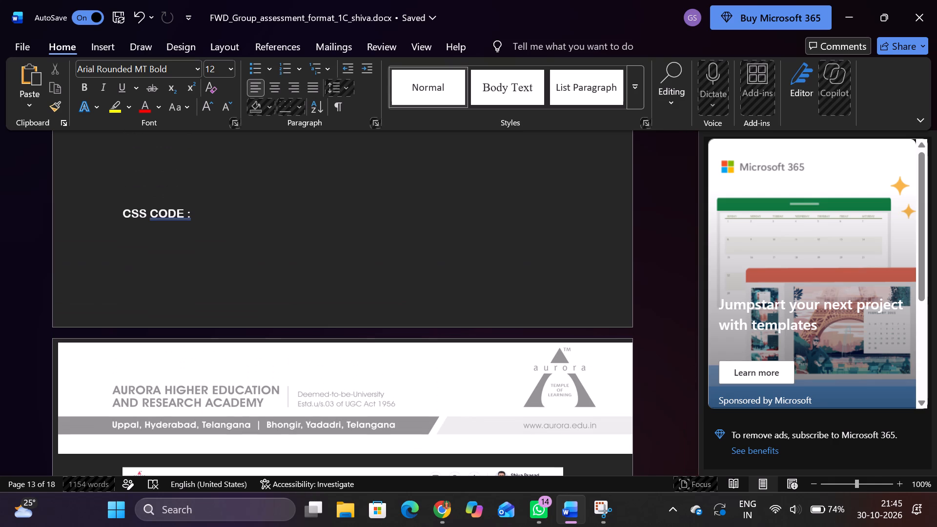
{"action": "key", "text": "alt+Tab"}
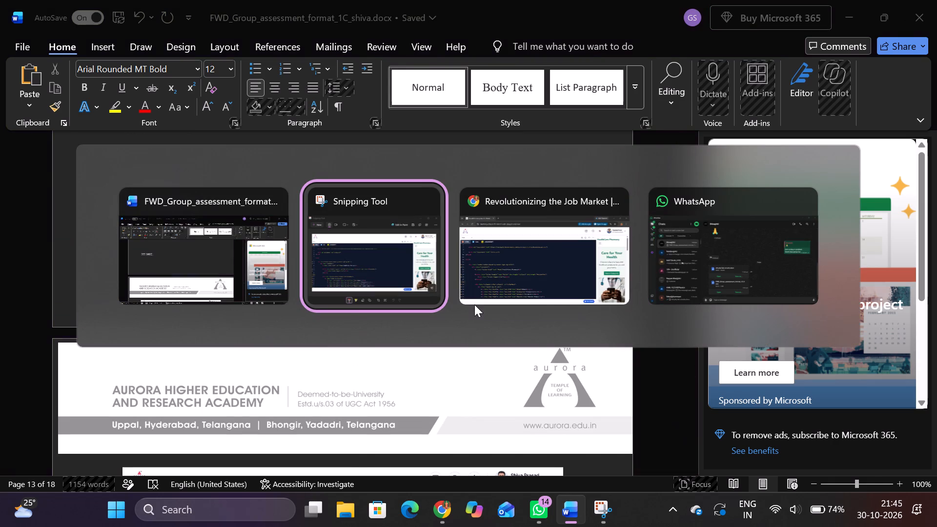
{"action": "key", "text": "alt+Tab"}
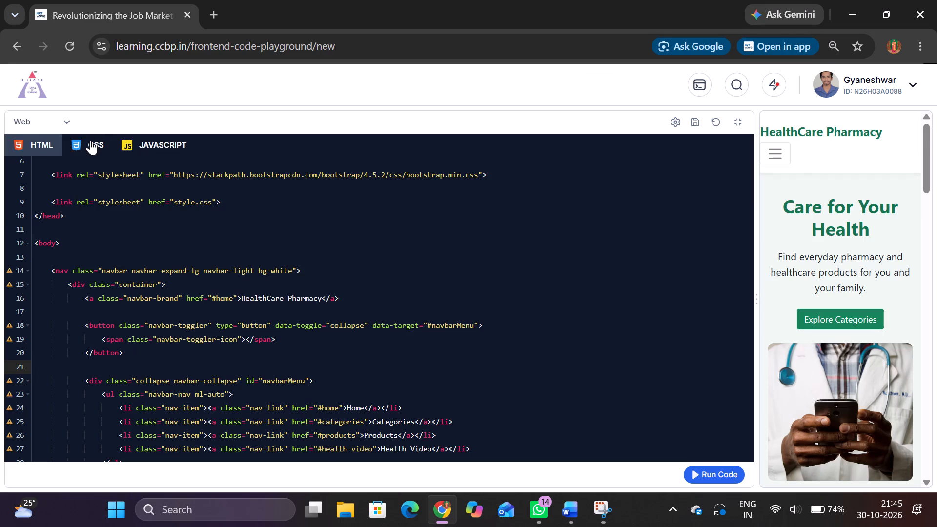
{"action": "left_click", "coordinate": [90, 140]}
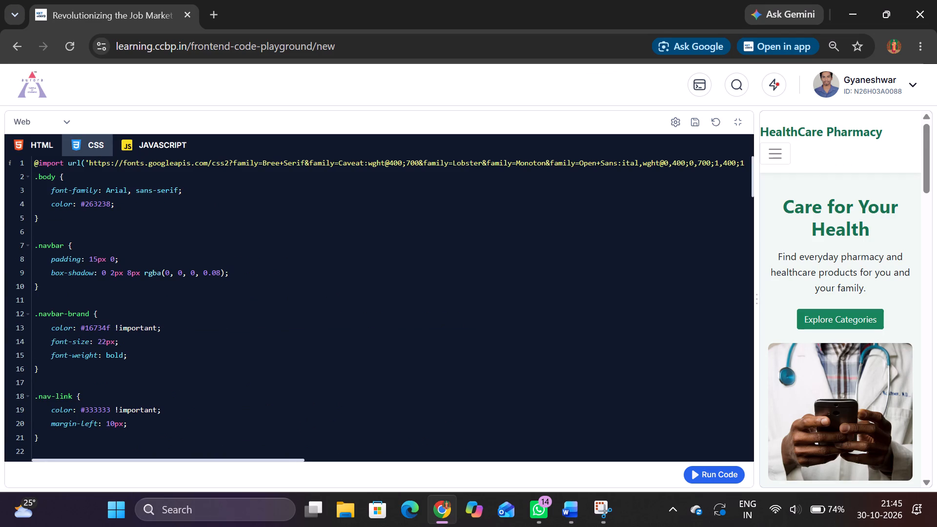
{"action": "key", "text": "shift+super+s"}
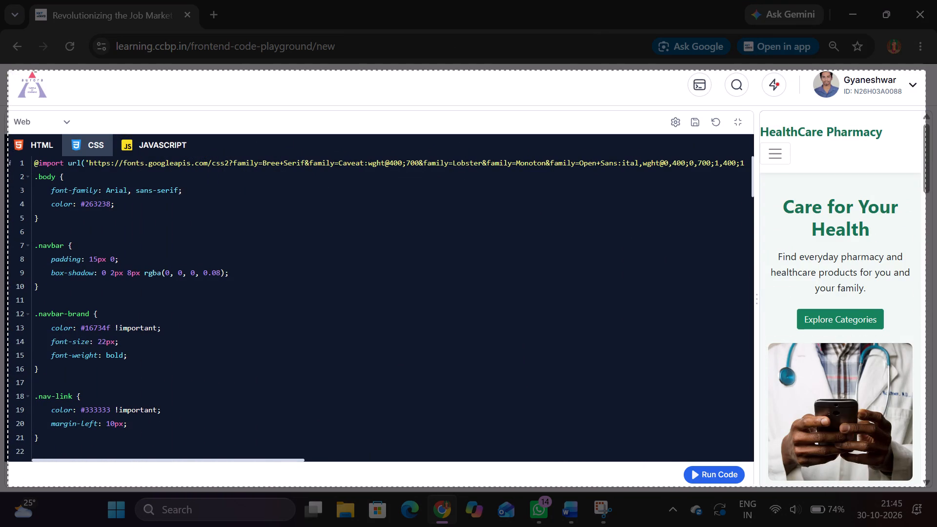
{"action": "left_click_drag", "start_coordinate": [925, 486], "coordinate": [8, 66]}
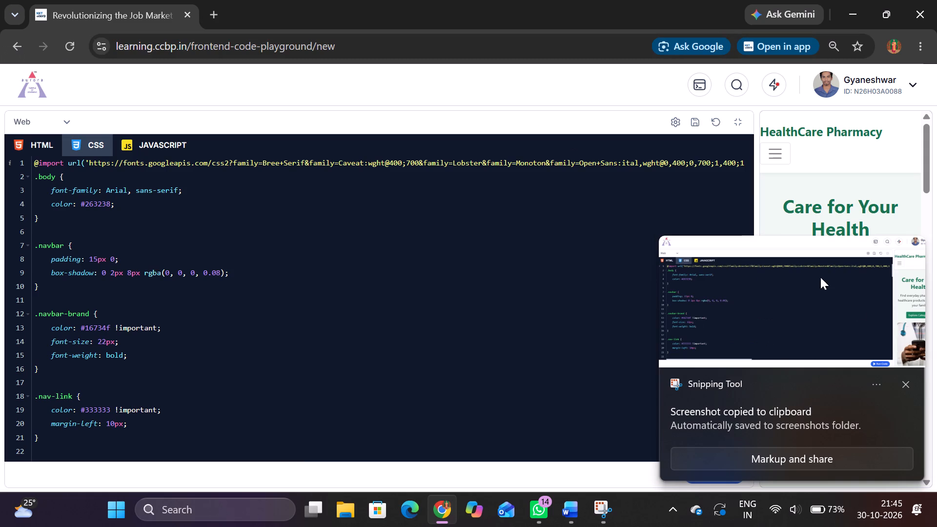
{"action": "double_click", "coordinate": [828, 339]}
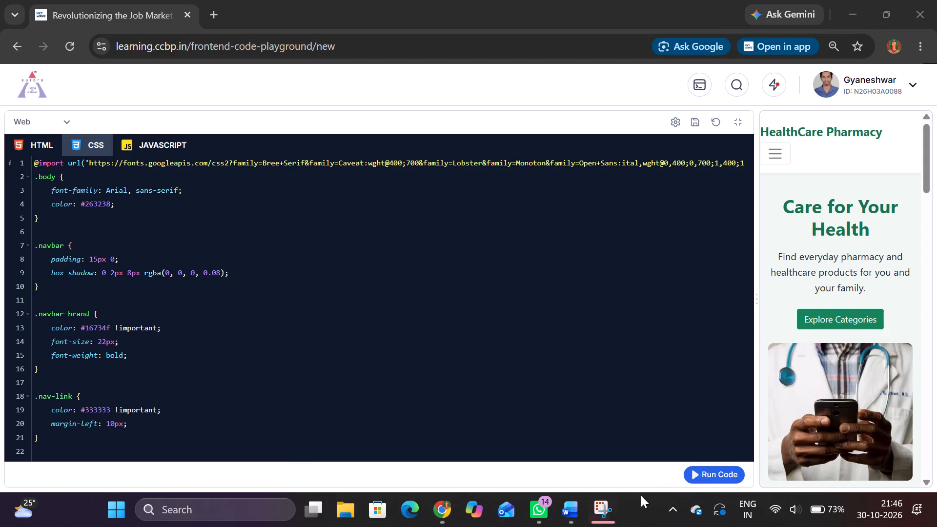
Find the newest capture in the Pictures Screenshots folder in File Explorer, view it, and try to copy the file.
{"action": "left_click", "coordinate": [350, 505]}
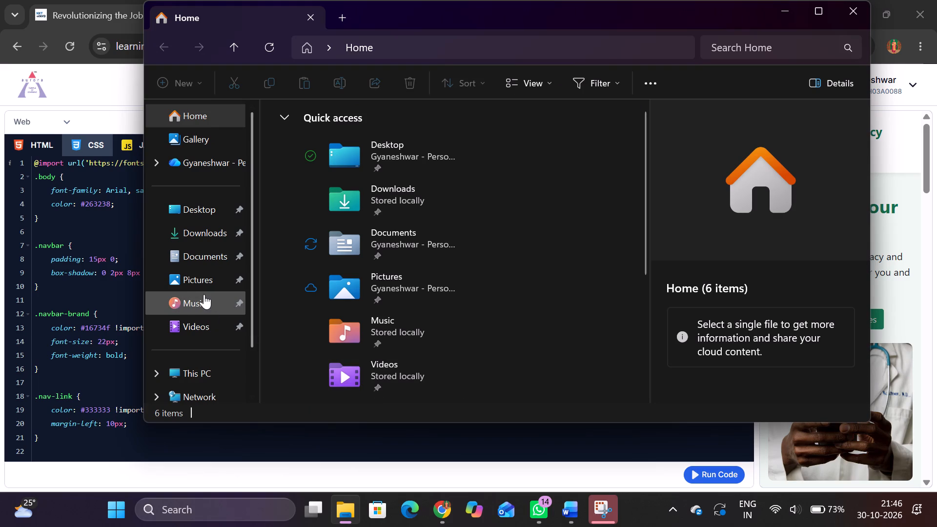
{"action": "left_click", "coordinate": [201, 288]}
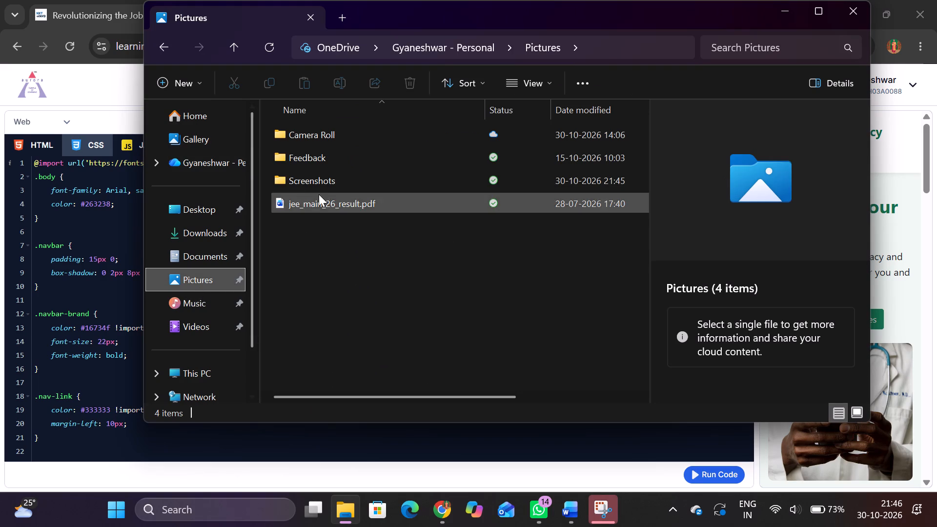
{"action": "double_click", "coordinate": [310, 183]}
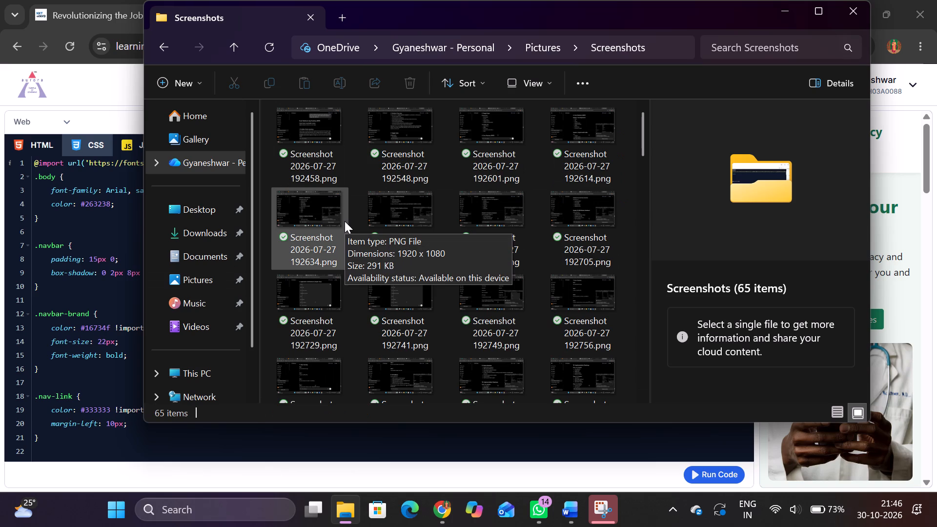
{"action": "scroll", "coordinate": [345, 221], "scroll_direction": "down", "scroll_amount": 12}
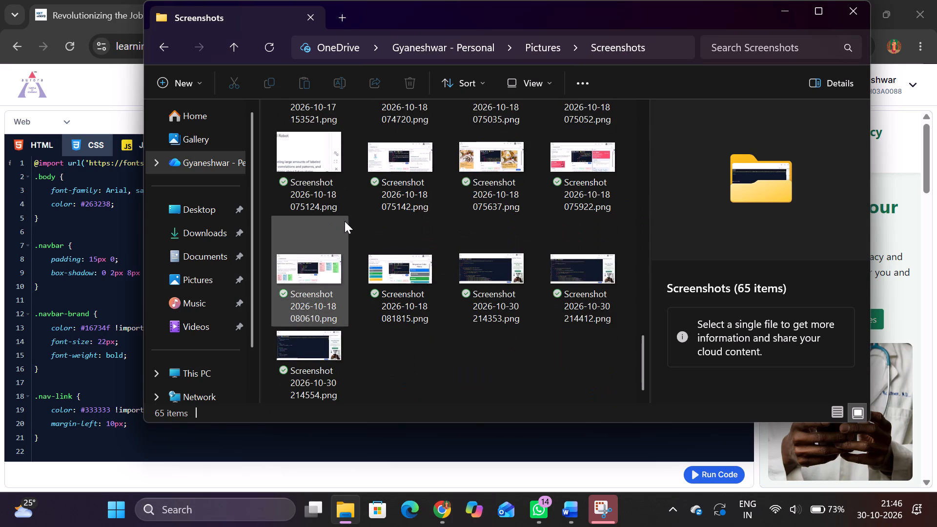
{"action": "left_click", "coordinate": [302, 355]}
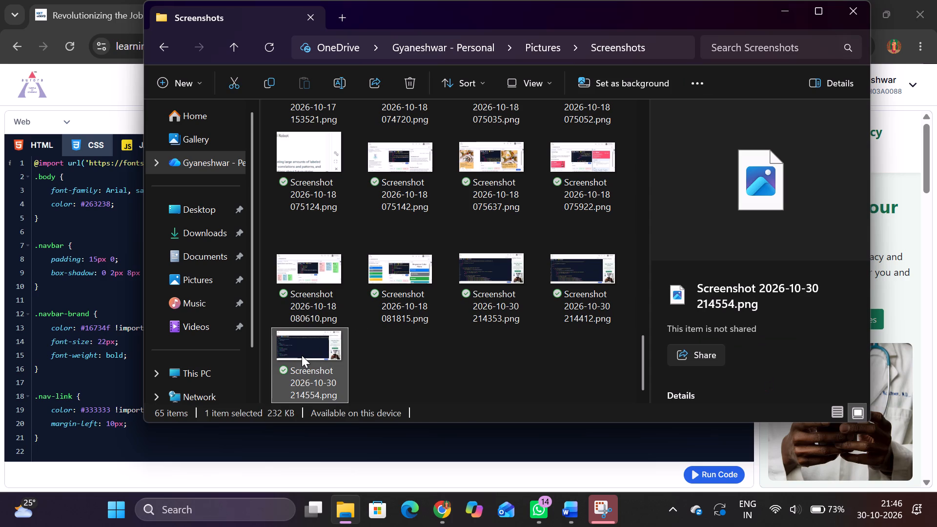
{"action": "double_click", "coordinate": [315, 350]}
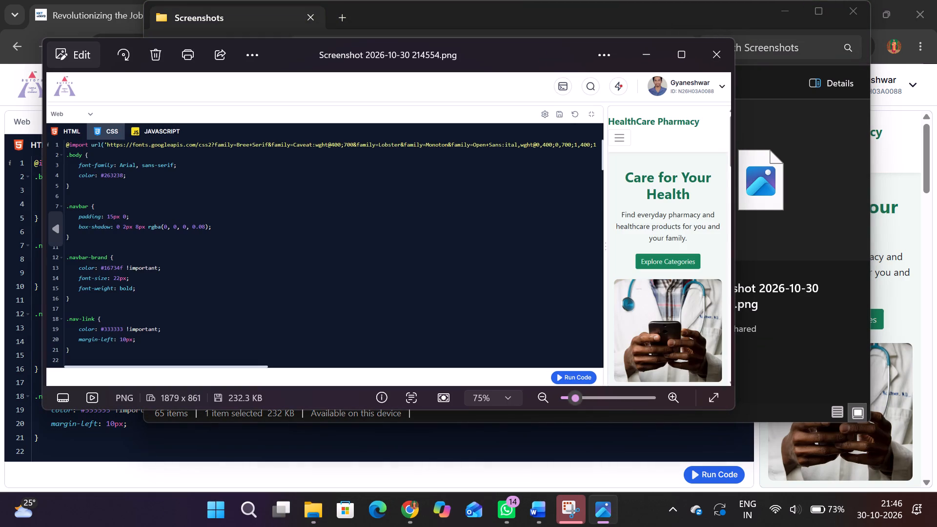
{"action": "left_click", "coordinate": [716, 57]}
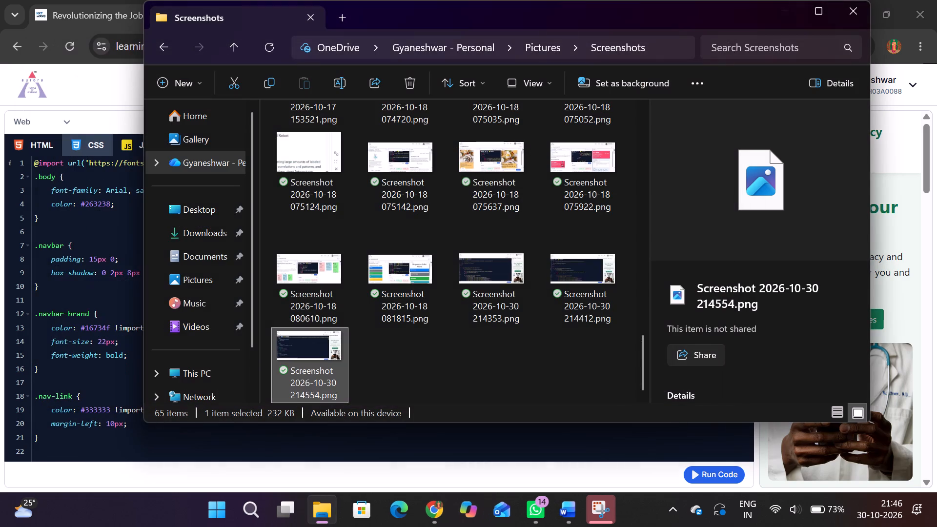
{"action": "left_click", "coordinate": [326, 370]}
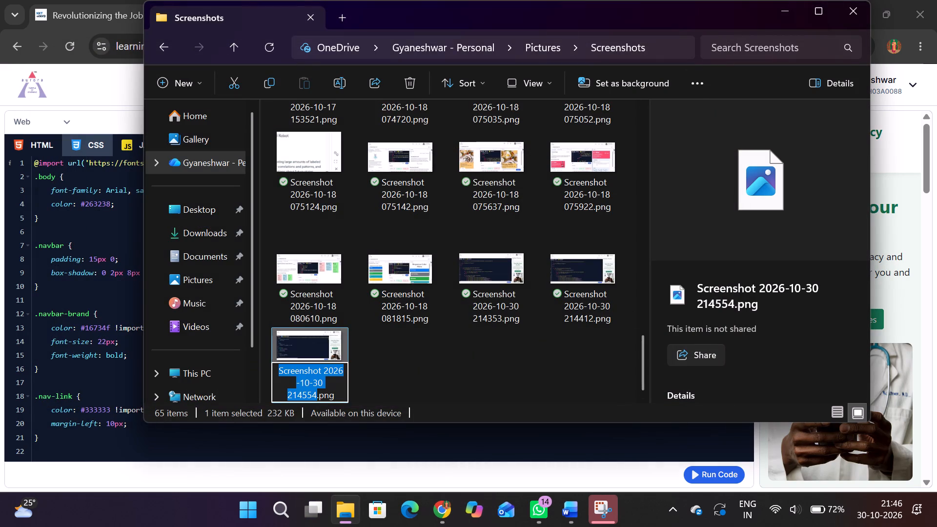
{"action": "left_click", "coordinate": [390, 375]}
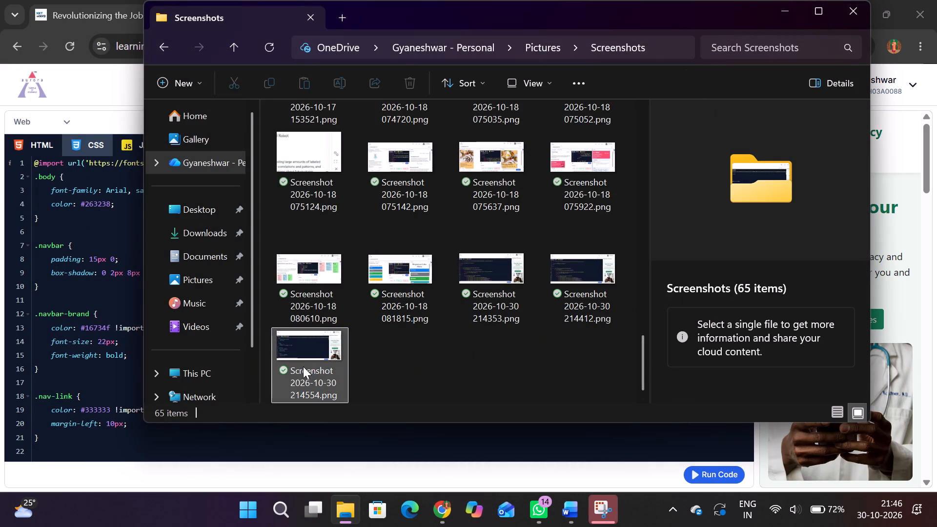
{"action": "key", "text": "ctrl+c"}
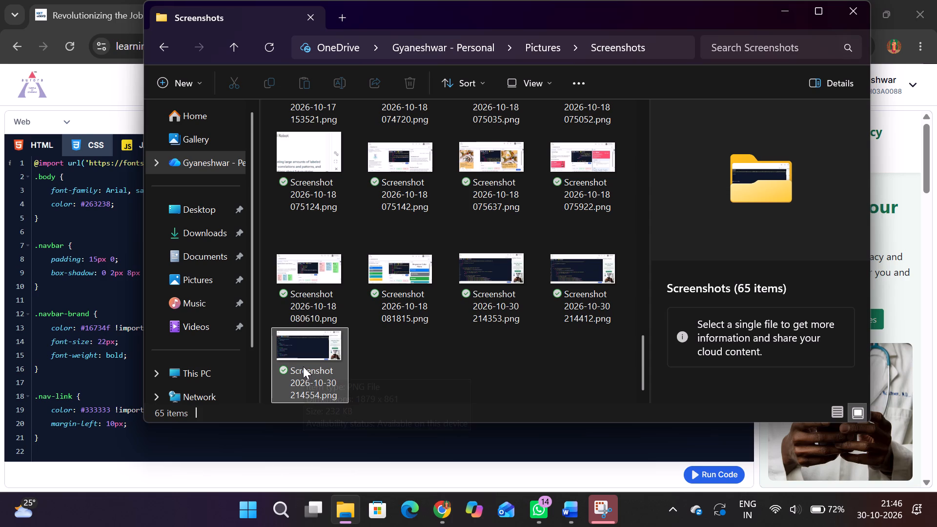
Switch to the Word assignment document and replace the previous student's CSS screenshot under the CSS CODE heading with the new capture.
{"action": "key", "text": "alt+Tab"}
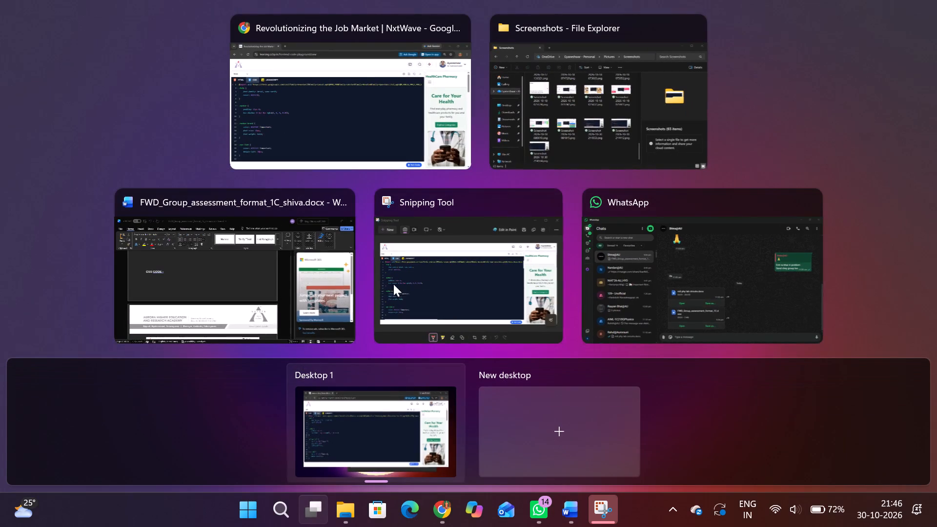
{"action": "left_click", "coordinate": [236, 292]}
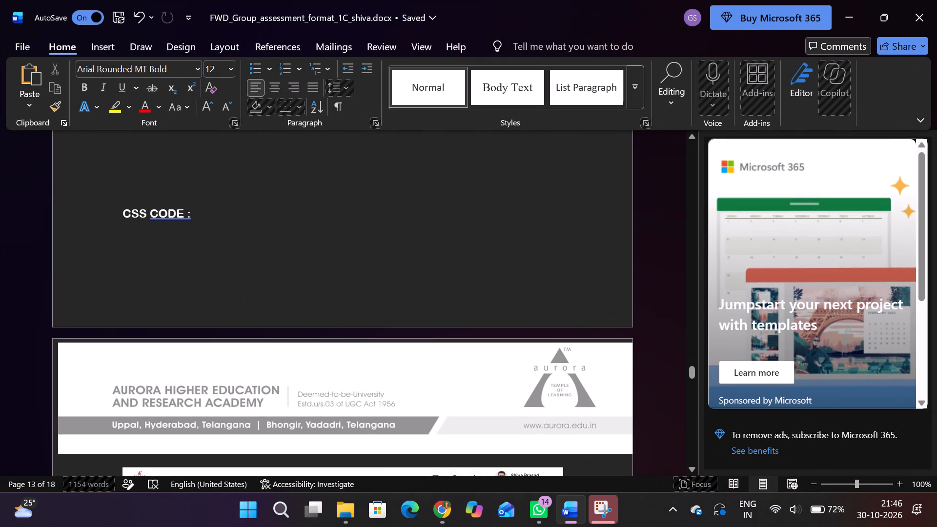
{"action": "scroll", "coordinate": [326, 262], "scroll_direction": "down", "scroll_amount": 4}
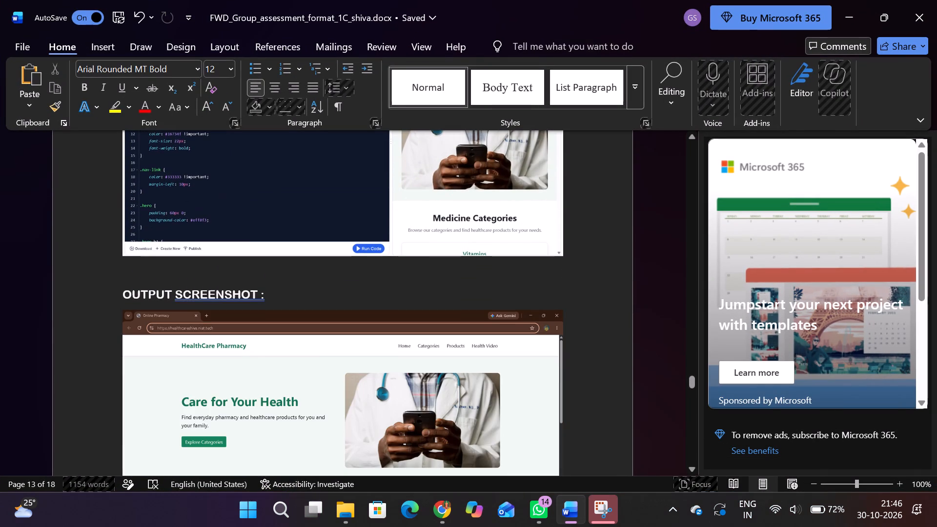
{"action": "scroll", "coordinate": [311, 208], "scroll_direction": "up", "scroll_amount": 1}
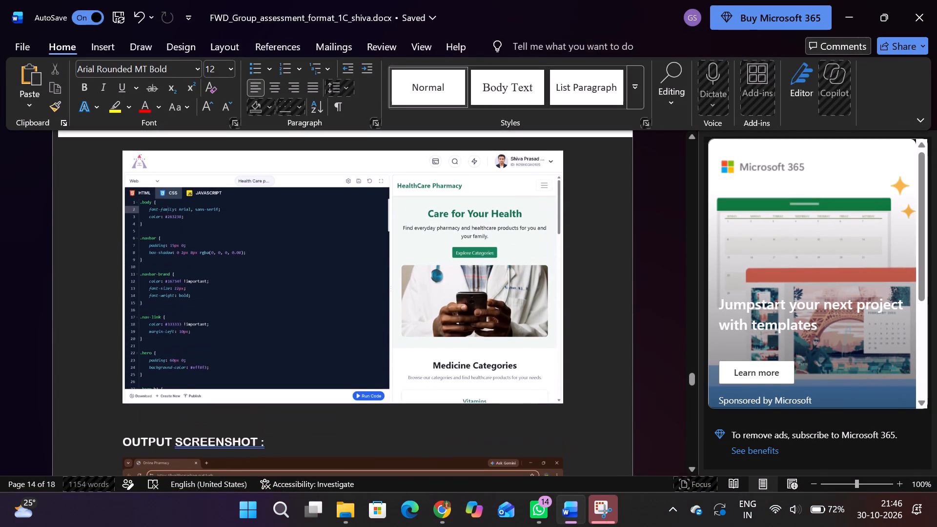
{"action": "scroll", "coordinate": [311, 208], "scroll_direction": "up", "scroll_amount": 1}
{"action": "double_click", "coordinate": [311, 208]}
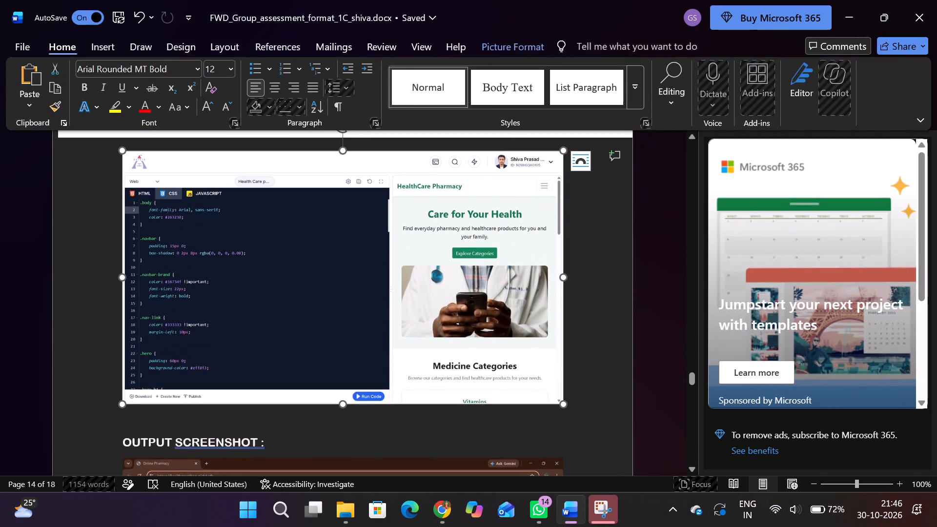
{"action": "key", "text": "Delete"}
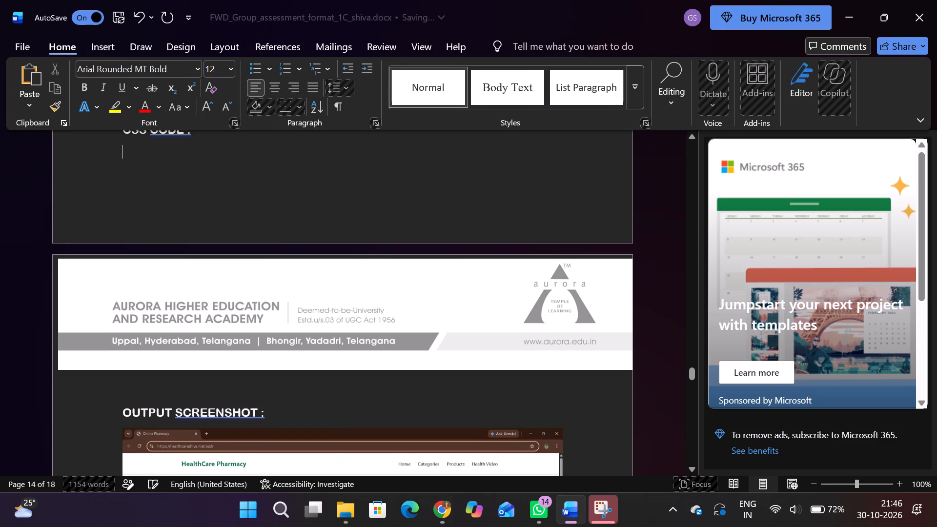
{"action": "scroll", "coordinate": [311, 208], "scroll_direction": "up", "scroll_amount": 1}
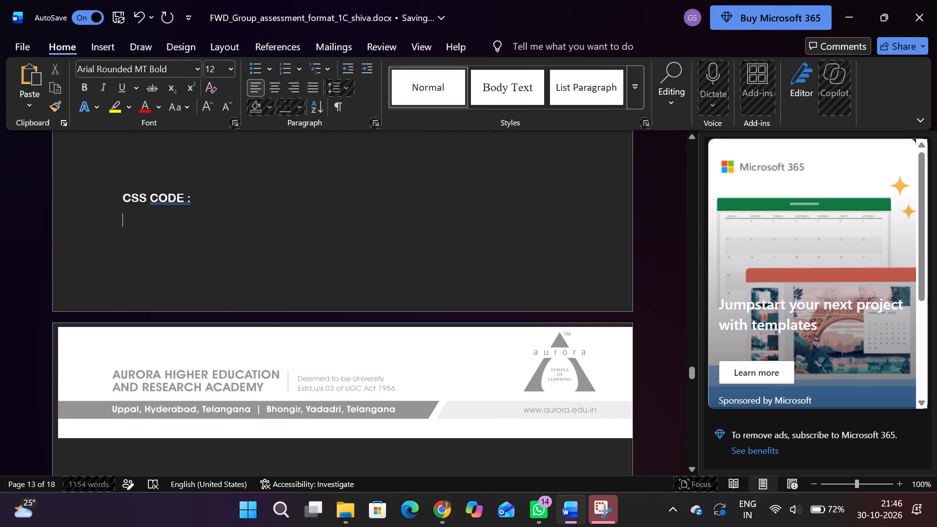
{"action": "key", "text": "ctrl+v"}
Change the CSS CODE heading to read CSS SCREENSHOT.
{"action": "scroll", "coordinate": [214, 244], "scroll_direction": "up", "scroll_amount": 2}
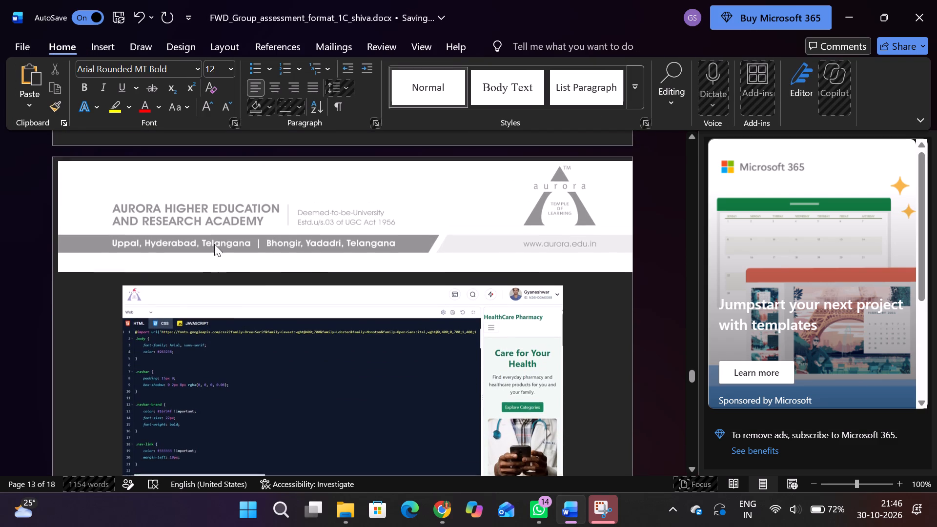
{"action": "scroll", "coordinate": [214, 244], "scroll_direction": "up", "scroll_amount": 2}
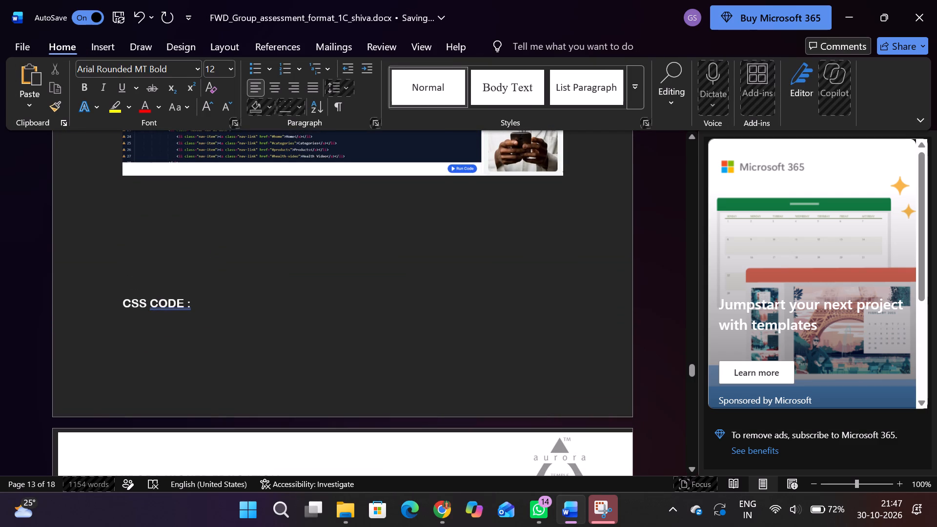
{"action": "left_click", "coordinate": [185, 301]}
{"action": "key", "text": "BackSpace"}
{"action": "key", "text": "BackSpace"}
{"action": "key", "text": "BackSpace"}
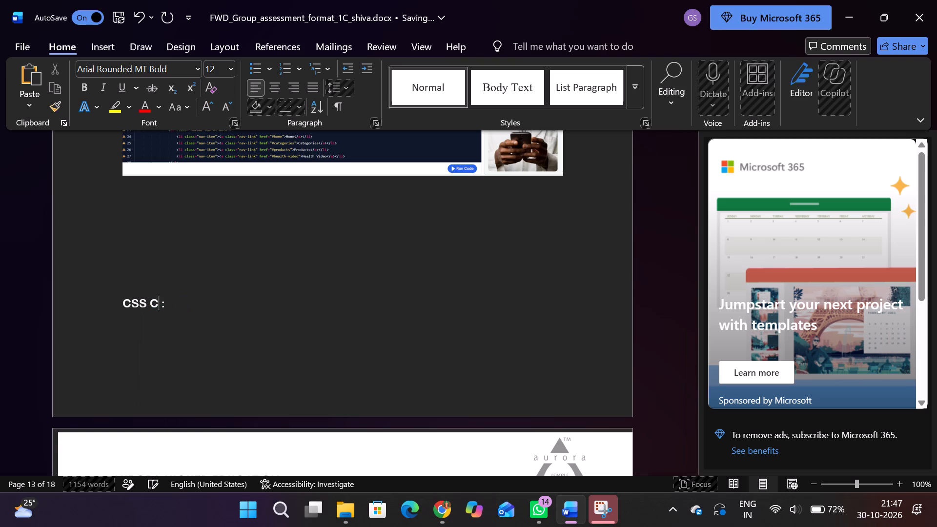
{"action": "key", "text": "BackSpace"}
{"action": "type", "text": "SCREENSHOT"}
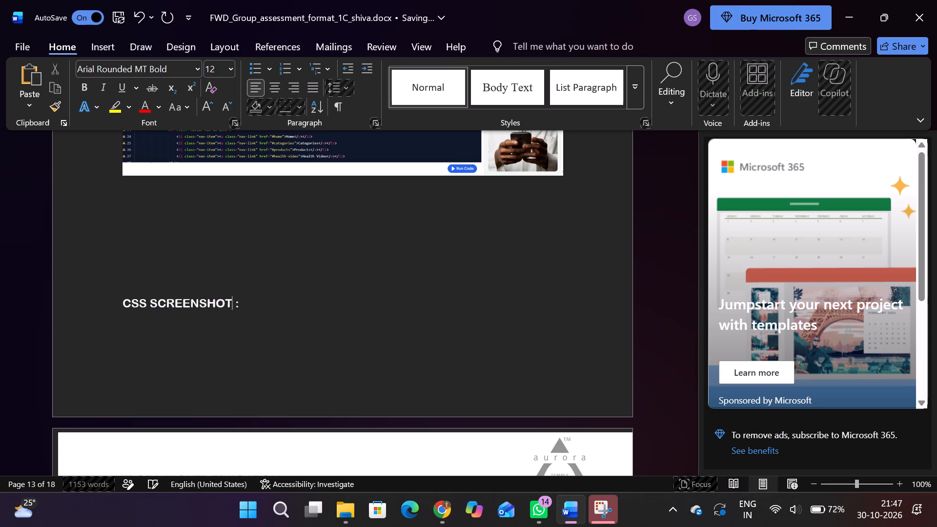
Examine the new CSS screenshot and the website and portal images in the OUTPUT SCREENSHOT section on the following pages.
{"action": "scroll", "coordinate": [185, 301], "scroll_direction": "down", "scroll_amount": 2}
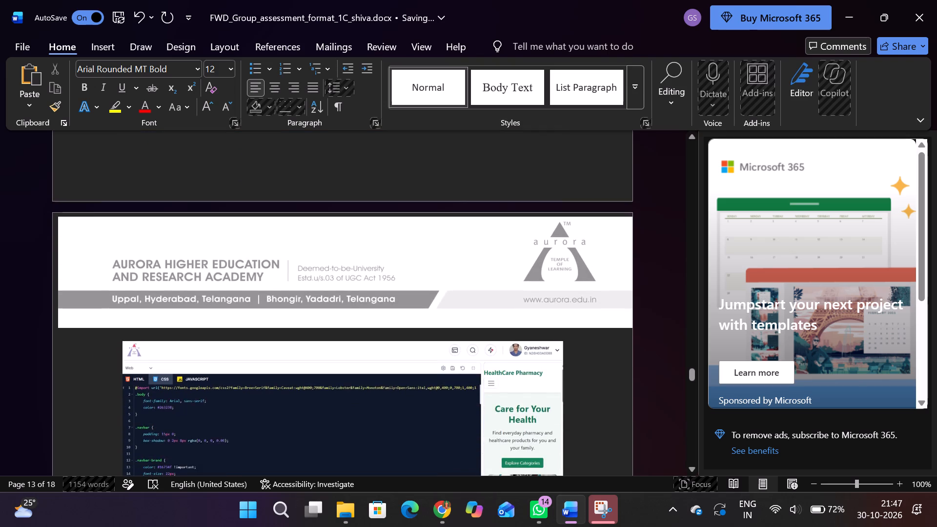
{"action": "scroll", "coordinate": [185, 301], "scroll_direction": "down", "scroll_amount": 4}
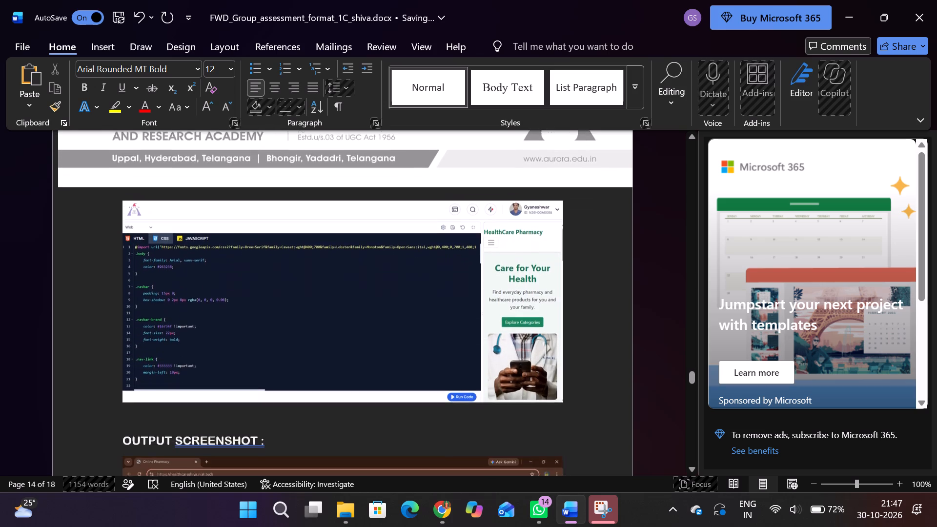
{"action": "scroll", "coordinate": [185, 301], "scroll_direction": "down", "scroll_amount": 4}
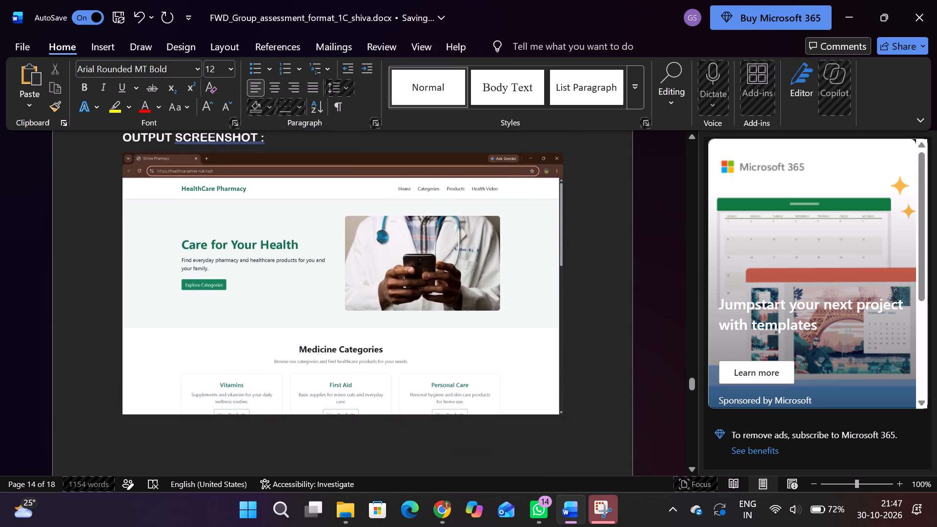
{"action": "scroll", "coordinate": [185, 301], "scroll_direction": "down", "scroll_amount": 3}
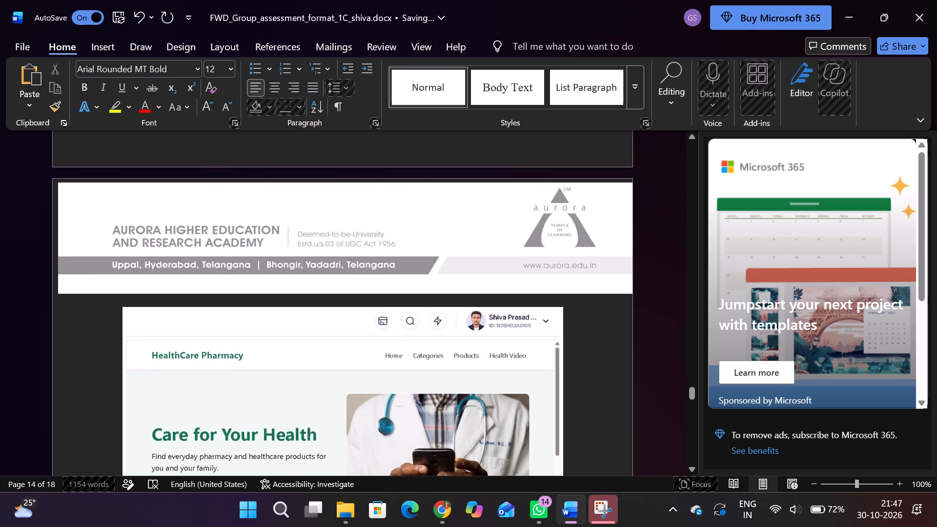
{"action": "scroll", "coordinate": [185, 301], "scroll_direction": "down", "scroll_amount": 1}
{"action": "scroll", "coordinate": [185, 301], "scroll_direction": "up", "scroll_amount": 1}
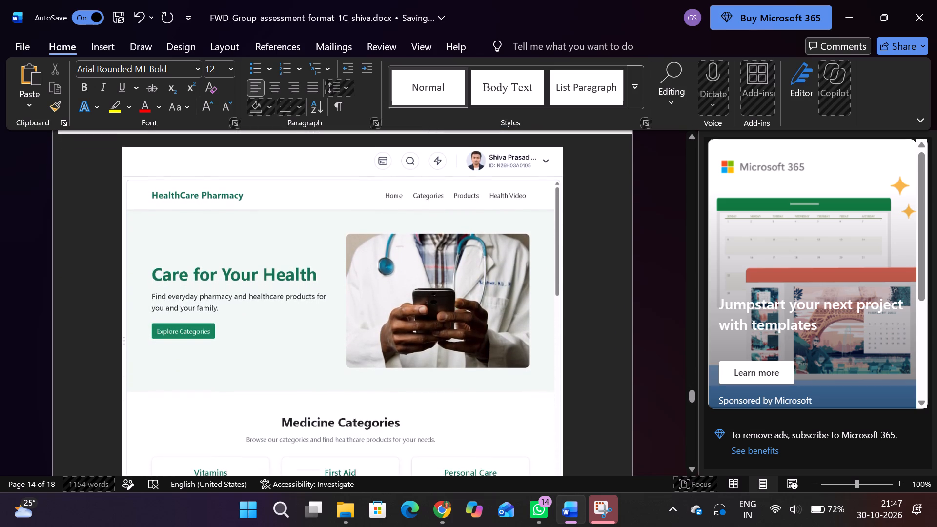
{"action": "scroll", "coordinate": [185, 301], "scroll_direction": "up", "scroll_amount": 2}
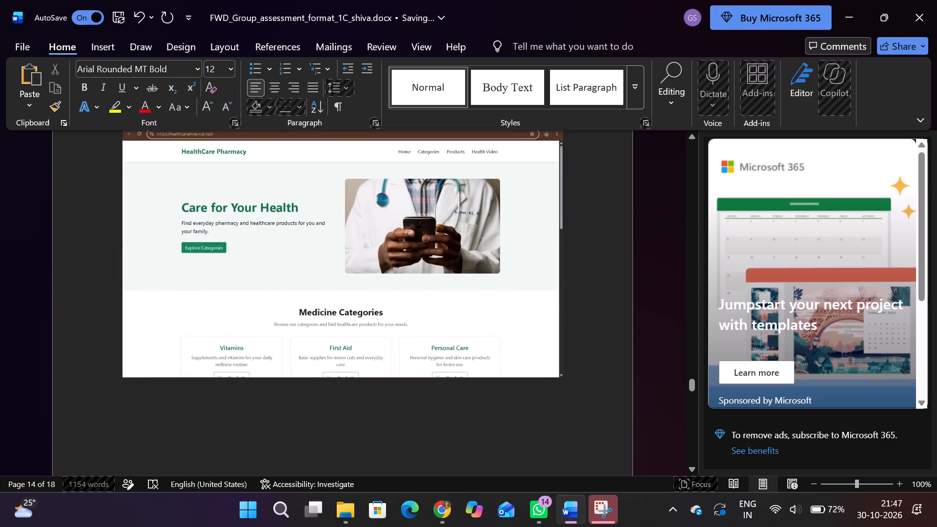
{"action": "scroll", "coordinate": [185, 301], "scroll_direction": "up", "scroll_amount": 2}
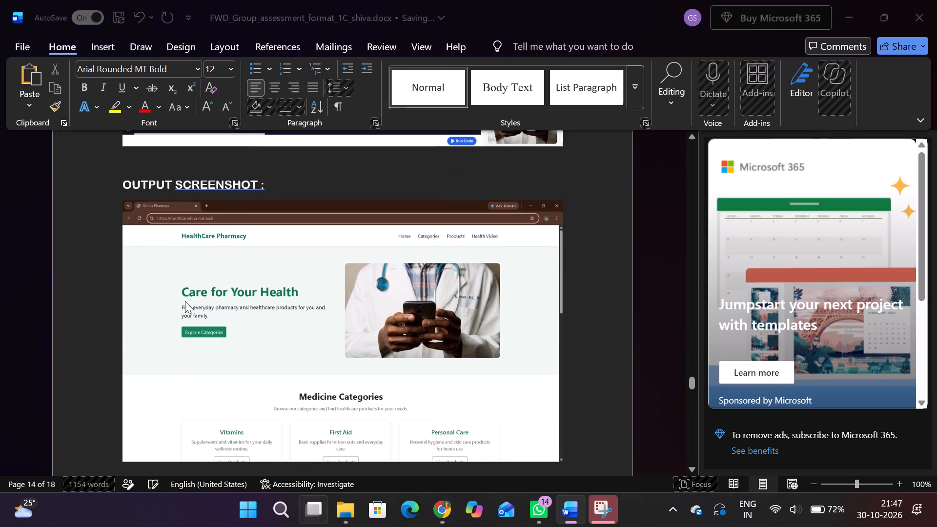
Switch back to the Chrome playground with the rendered pharmacy page.
{"action": "left_click", "coordinate": [581, 83]}
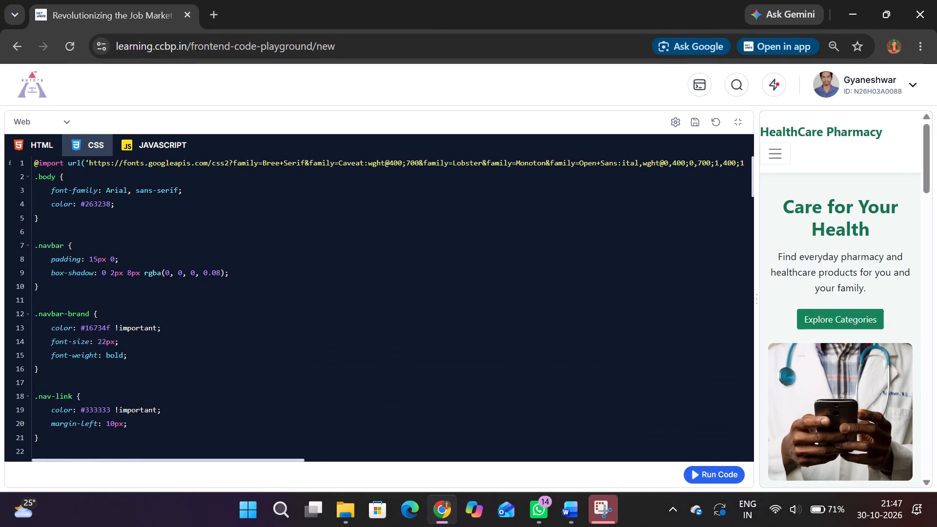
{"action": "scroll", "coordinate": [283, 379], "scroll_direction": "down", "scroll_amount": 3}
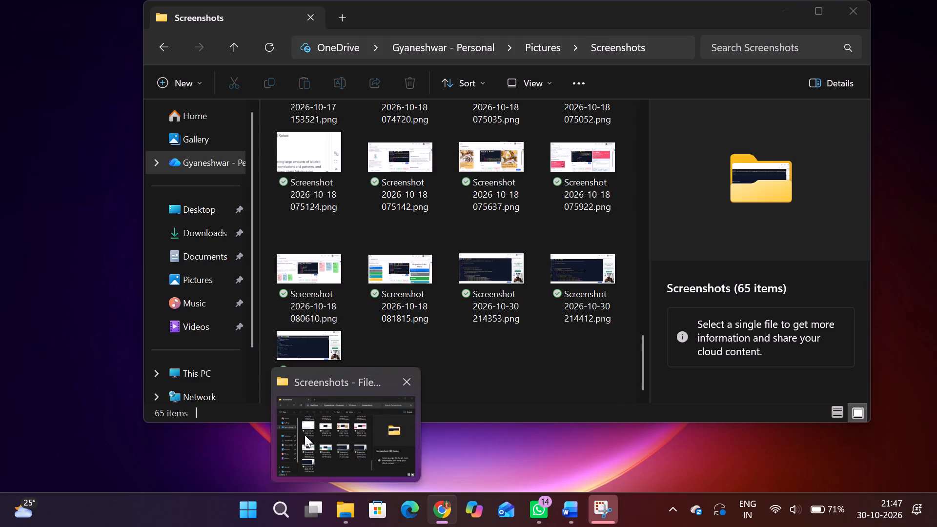
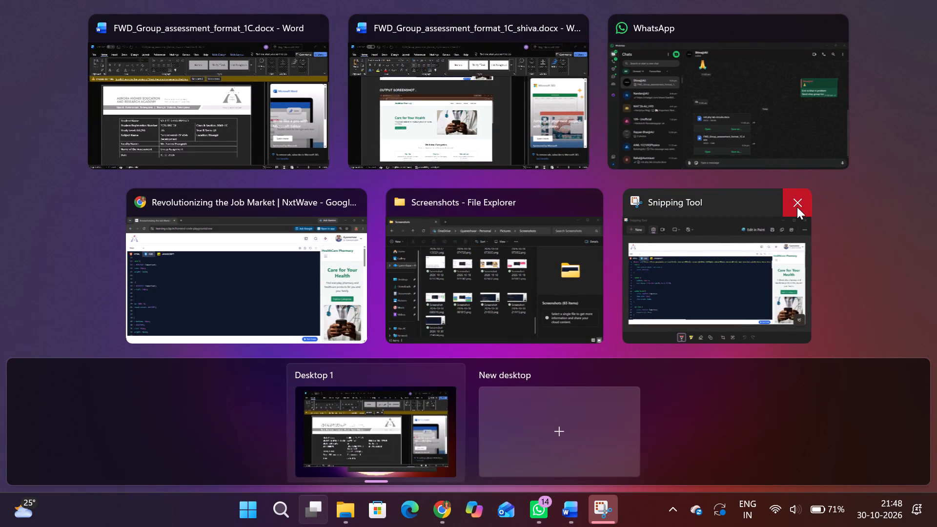
Close the Snipping Tool window holding the CSS code capture.
{"action": "left_click", "coordinate": [797, 207]}
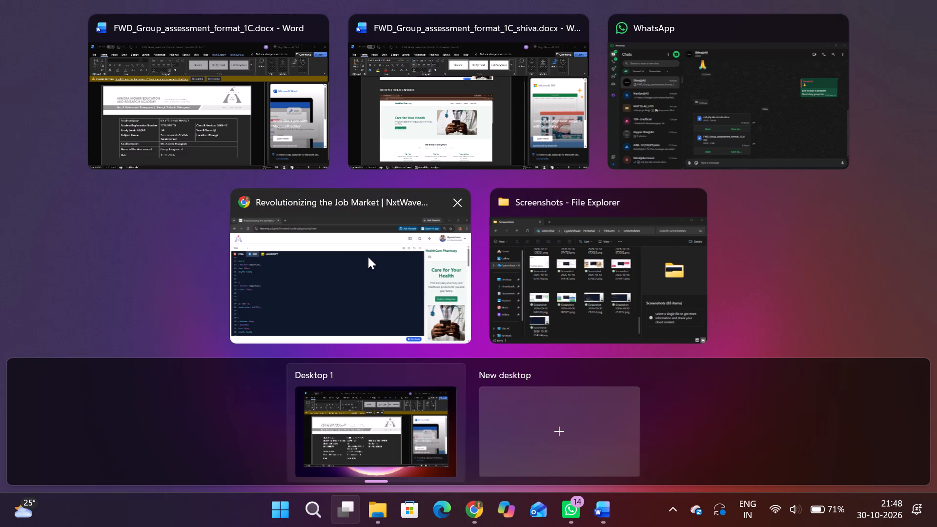
Check the Chrome code playground, and switch to the Word assignment copy open at its OUTPUT SCREENSHOT section.
{"action": "left_click", "coordinate": [368, 257]}
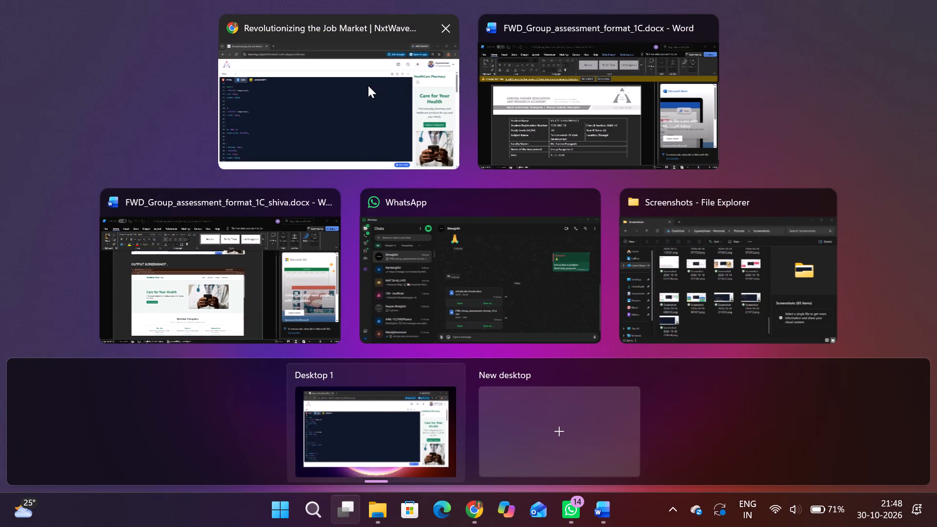
{"action": "left_click", "coordinate": [236, 246]}
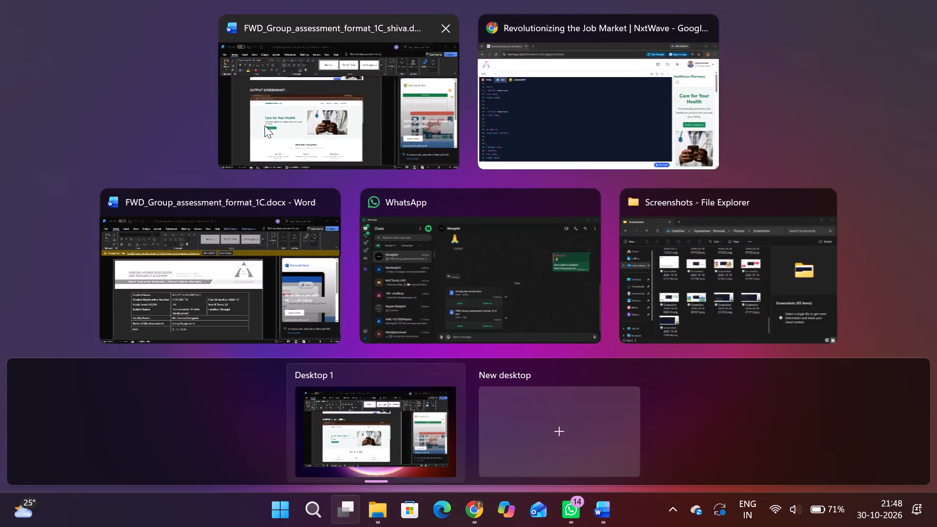
Switch to the Word document FWD_Group_assessment_format_1C_shiva and examine the pharmacy website and portal images under the OUTPUT SCREENSHOT heading.
{"action": "left_click", "coordinate": [265, 125]}
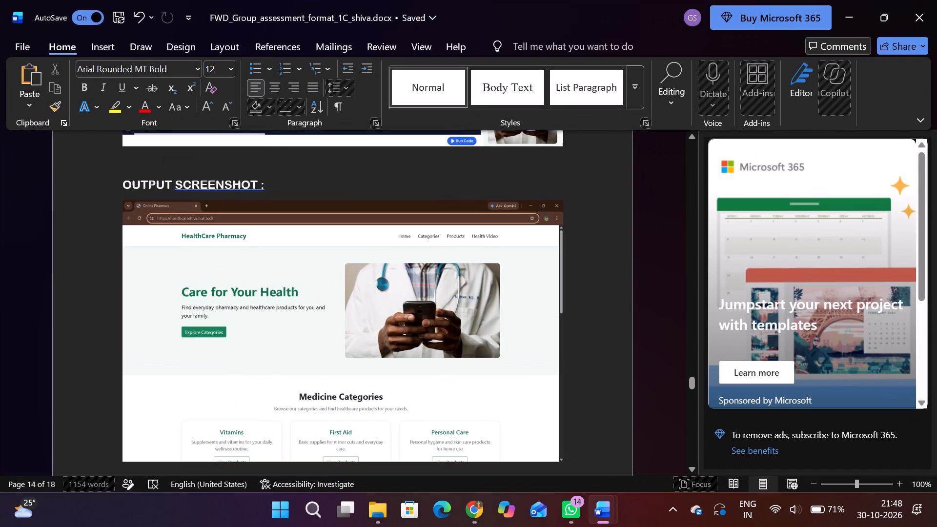
{"action": "scroll", "coordinate": [348, 242], "scroll_direction": "down", "scroll_amount": 1}
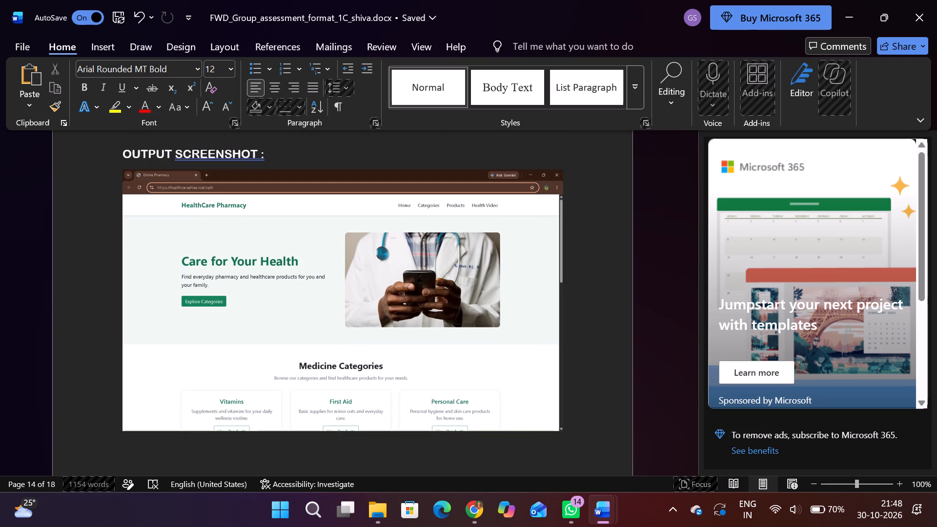
{"action": "scroll", "coordinate": [348, 242], "scroll_direction": "down", "scroll_amount": 6}
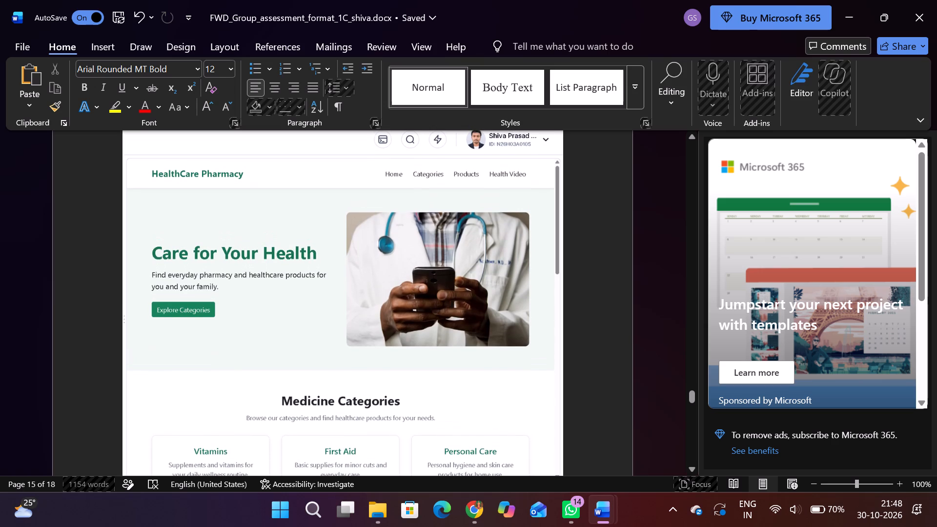
{"action": "scroll", "coordinate": [348, 242], "scroll_direction": "up", "scroll_amount": 1}
{"action": "scroll", "coordinate": [348, 242], "scroll_direction": "down", "scroll_amount": 1}
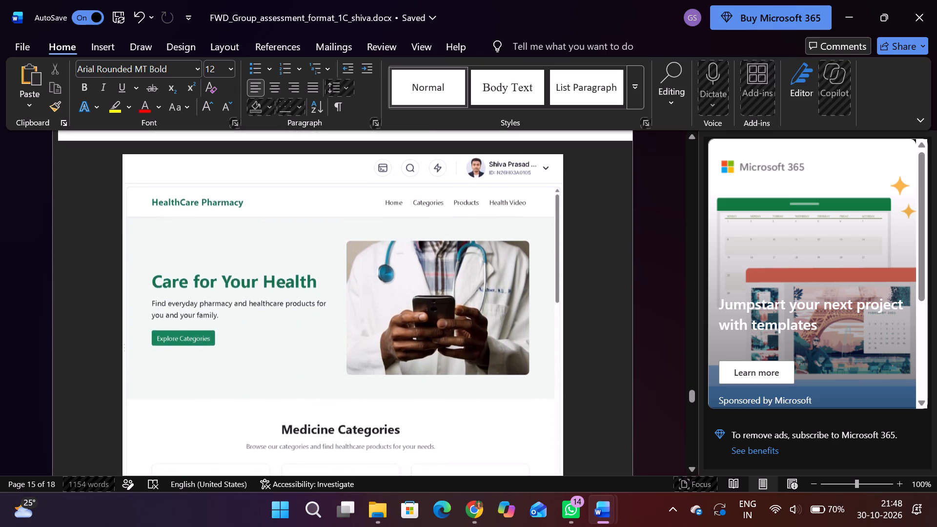
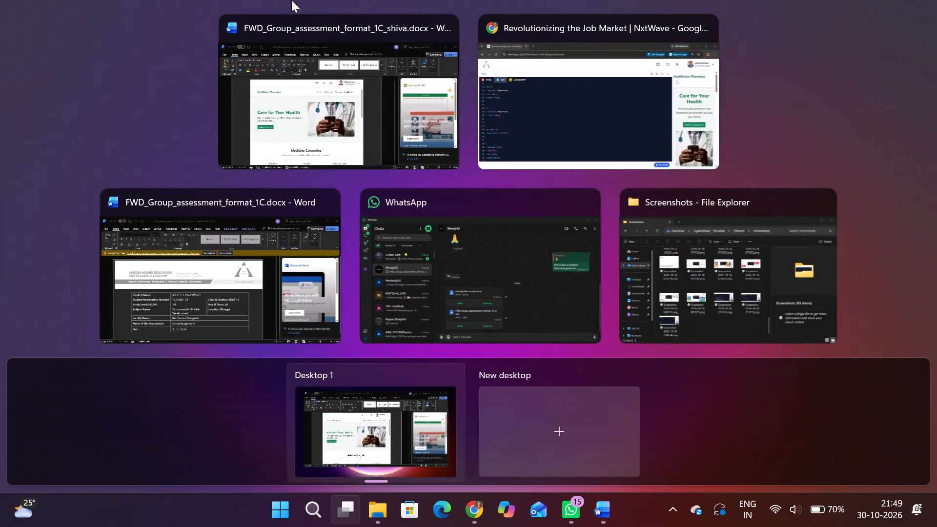
Switch to the code playground in Chrome and widen the page preview so the pharmacy site shows its full navigation bar.
{"action": "left_click", "coordinate": [551, 138]}
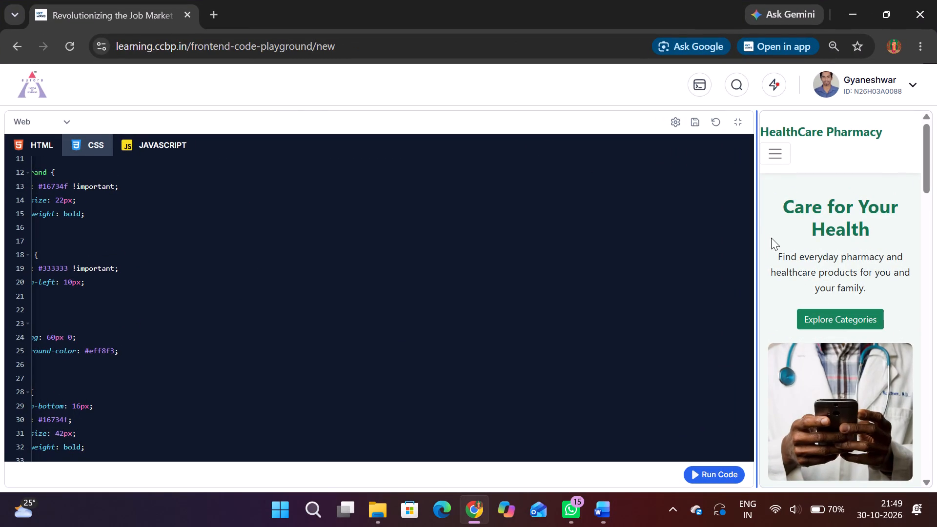
{"action": "right_click_drag", "start_coordinate": [756, 239], "coordinate": [459, 221]}
{"action": "left_click", "coordinate": [394, 217]}
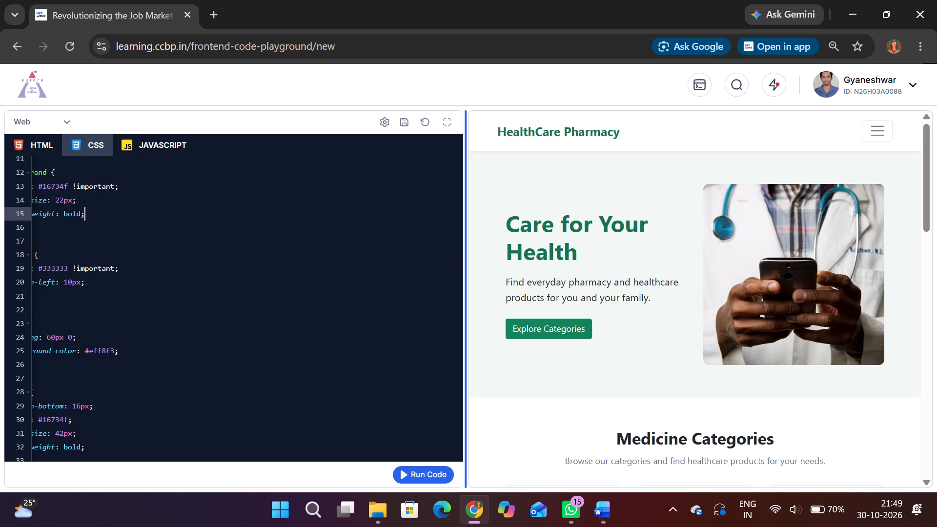
{"action": "right_click_drag", "start_coordinate": [463, 253], "coordinate": [235, 211]}
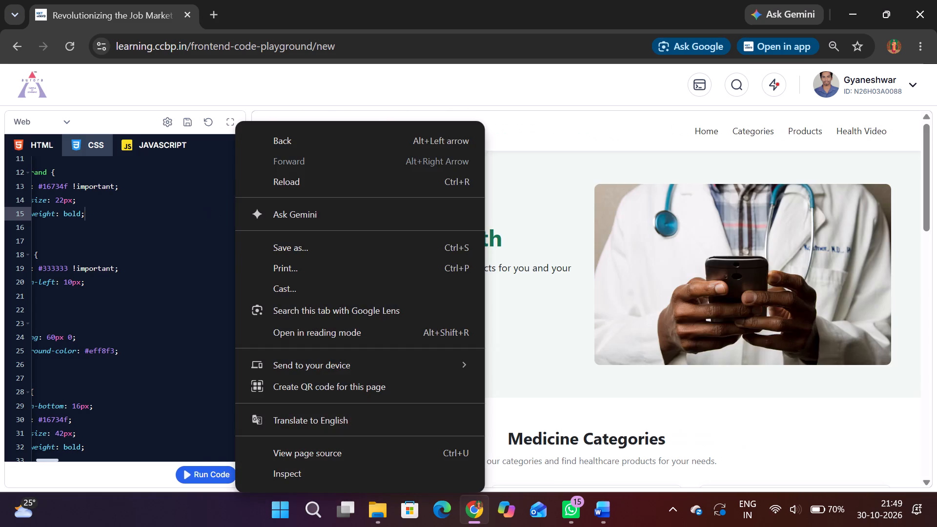
{"action": "left_click", "coordinate": [207, 207]}
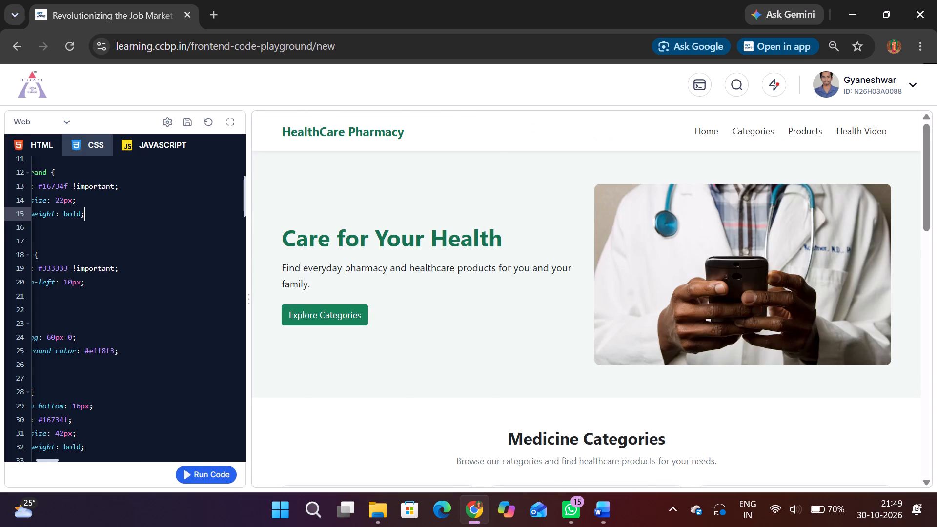
Capture a screen snip of the account header and the preview's Care for Your Health section, and copy it from Snipping Tool.
{"action": "key", "text": "shift+super+s"}
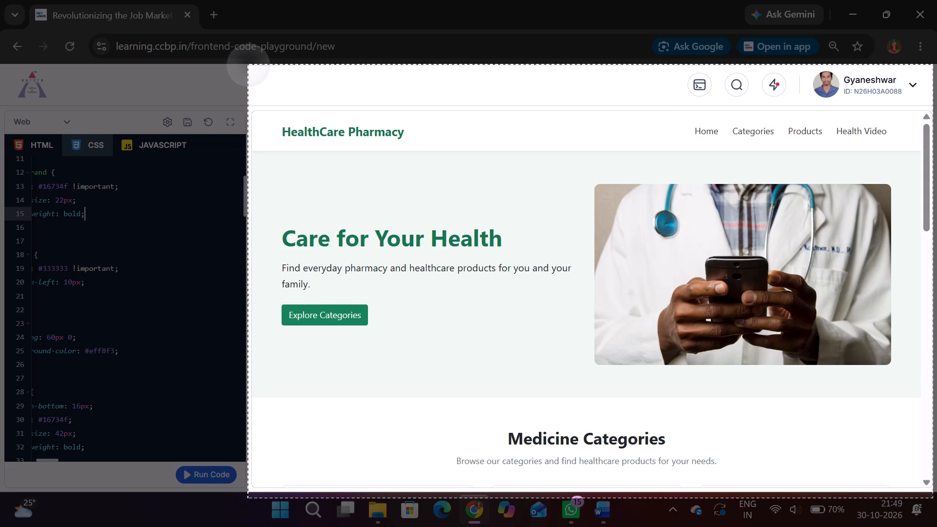
{"action": "left_click_drag", "start_coordinate": [933, 498], "coordinate": [248, 66]}
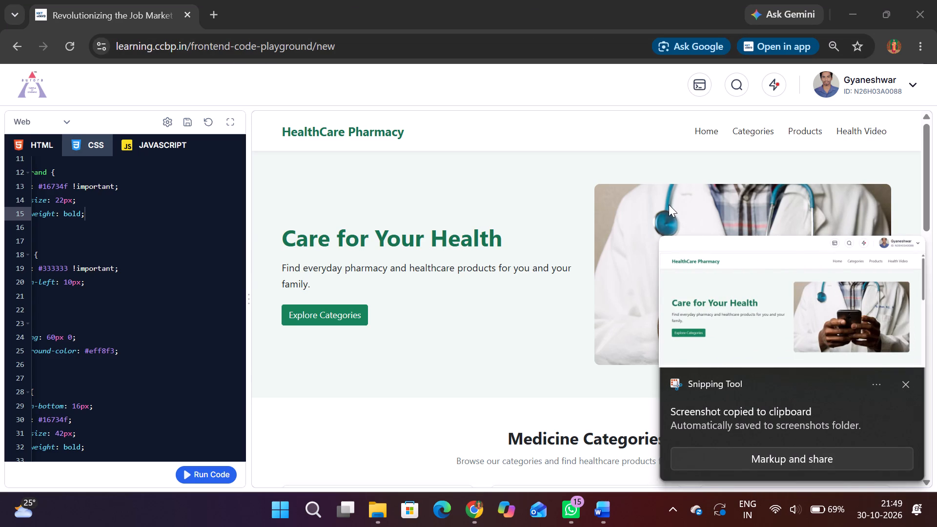
{"action": "double_click", "coordinate": [872, 357]}
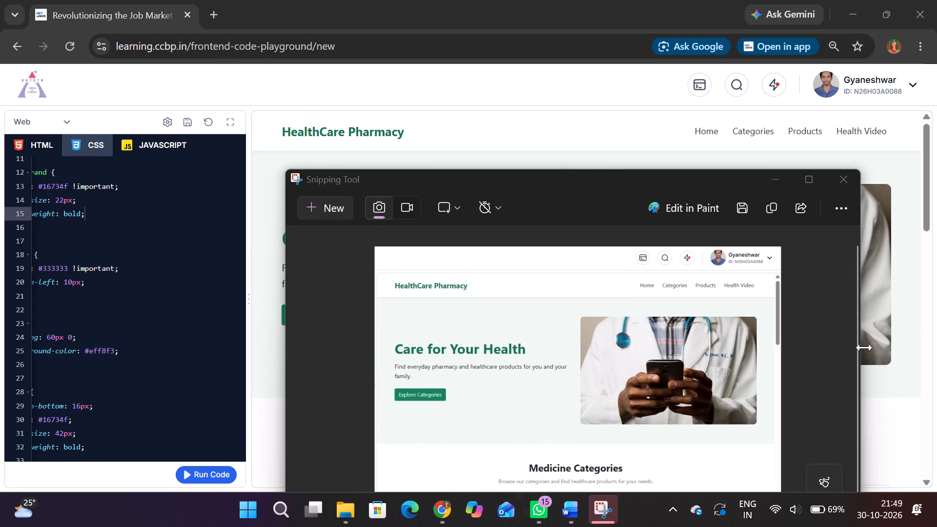
{"action": "left_click", "coordinate": [767, 201]}
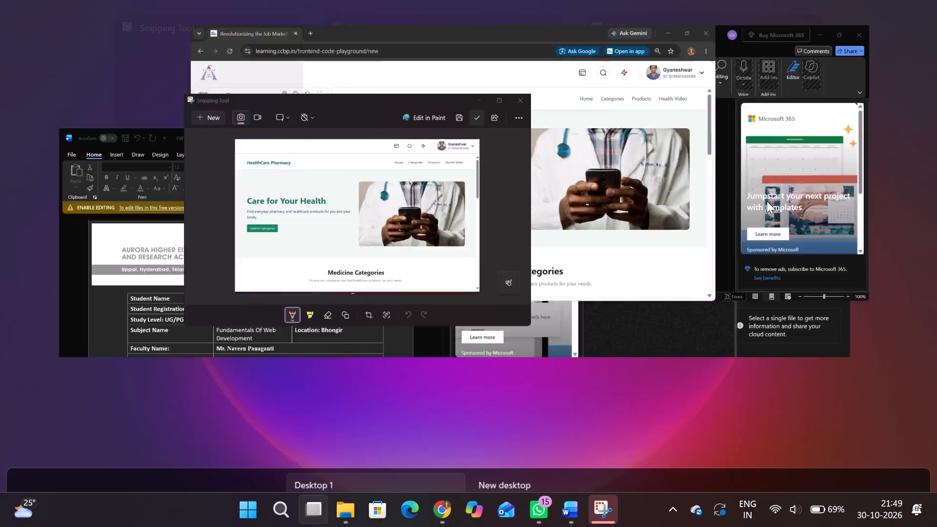
Switch to the FWD_Group_assessment_format_1C_shiva document and delete the old portal screenshot showing the Care for Your Health section.
{"action": "left_click", "coordinate": [625, 132]}
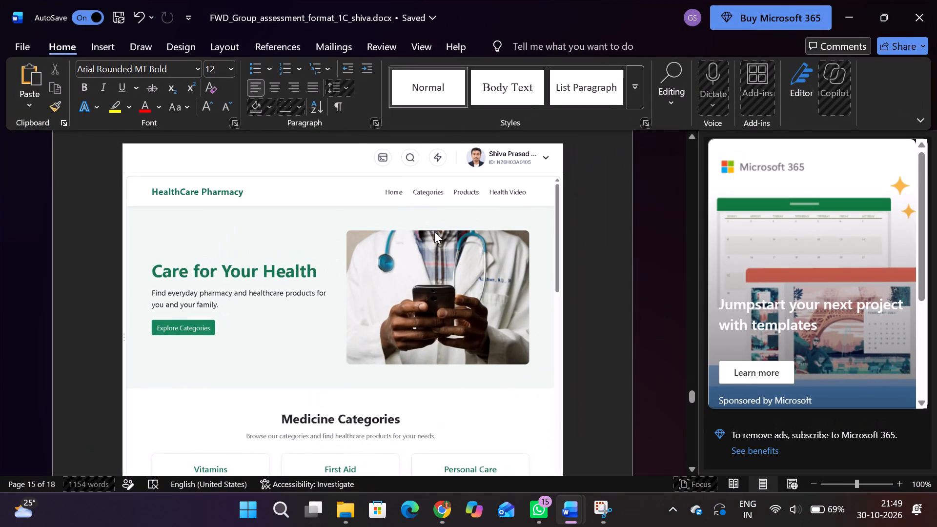
{"action": "double_click", "coordinate": [434, 231]}
{"action": "key", "text": "Delete"}
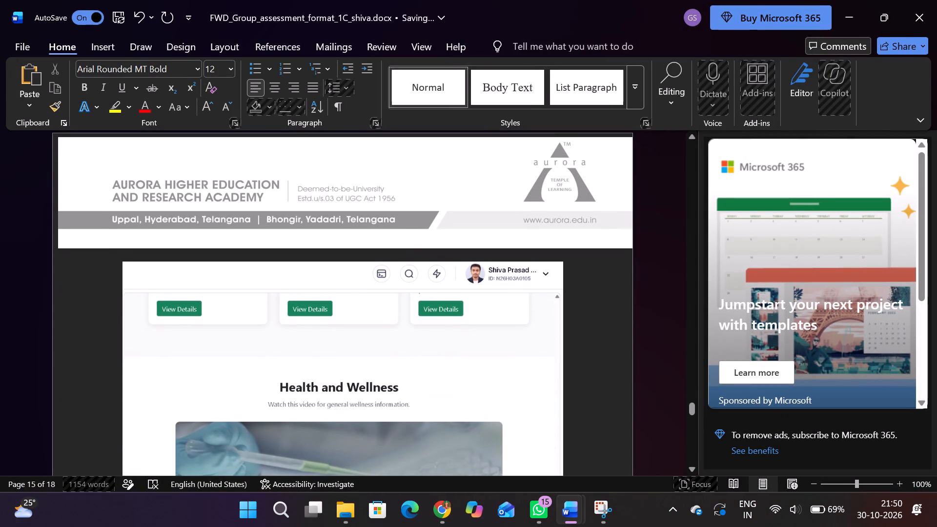
Examine the remaining images from the CSS code screenshot through OUTPUT SCREENSHOT down to the CODE EXPLANATION heading.
{"action": "scroll", "coordinate": [434, 231], "scroll_direction": "up", "scroll_amount": 2}
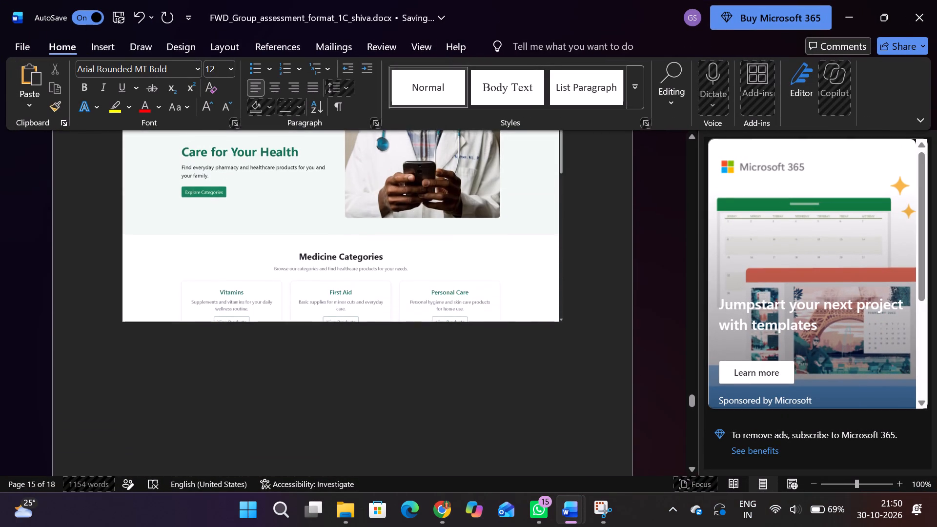
{"action": "scroll", "coordinate": [434, 231], "scroll_direction": "up", "scroll_amount": 3}
{"action": "scroll", "coordinate": [434, 231], "scroll_direction": "down", "scroll_amount": 5}
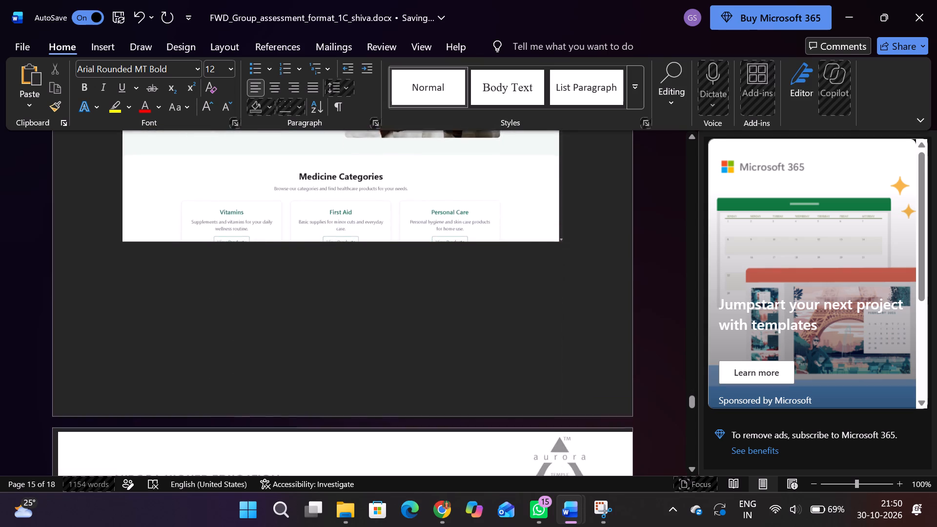
{"action": "scroll", "coordinate": [434, 231], "scroll_direction": "down", "scroll_amount": 5}
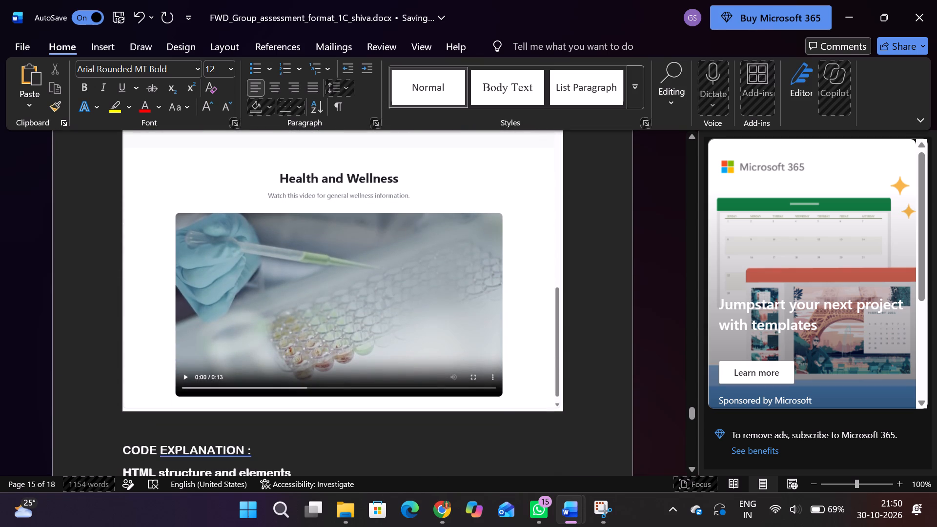
{"action": "scroll", "coordinate": [369, 265], "scroll_direction": "up", "scroll_amount": 8}
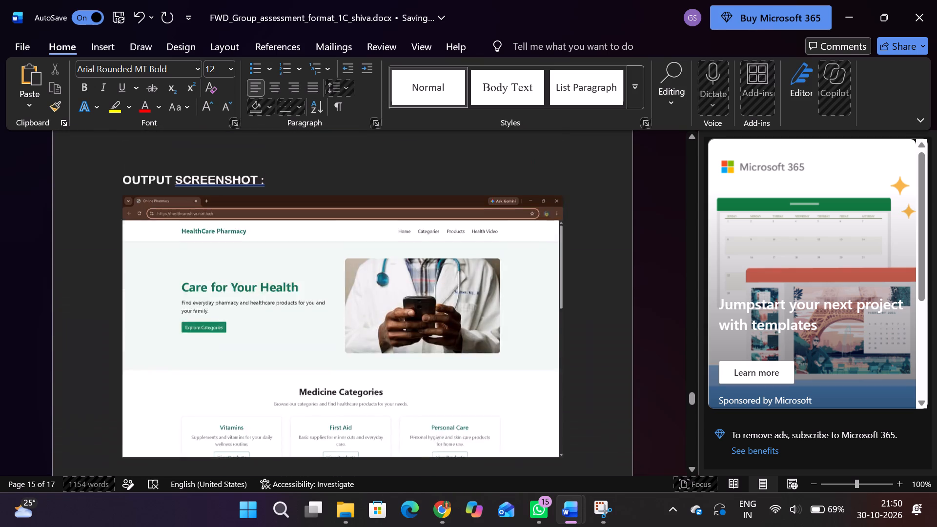
{"action": "scroll", "coordinate": [369, 265], "scroll_direction": "down", "scroll_amount": 4}
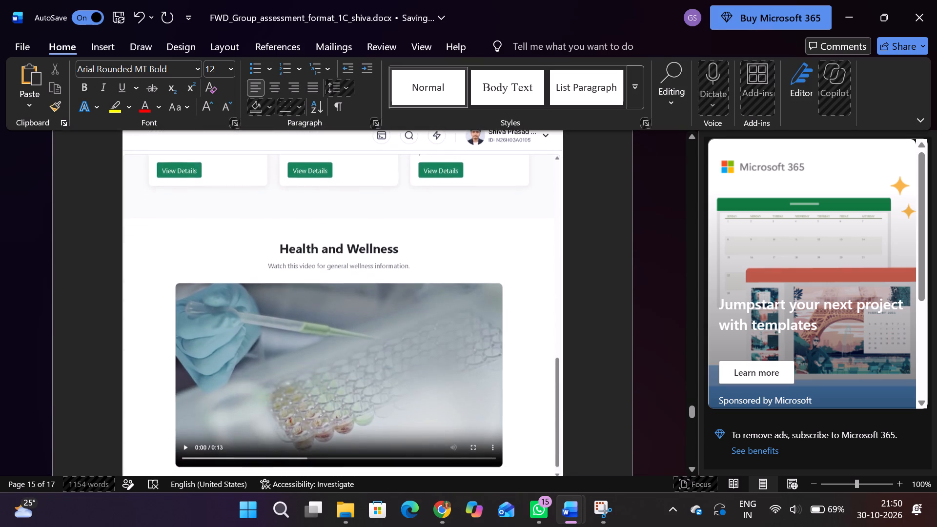
{"action": "scroll", "coordinate": [369, 265], "scroll_direction": "down", "scroll_amount": 4}
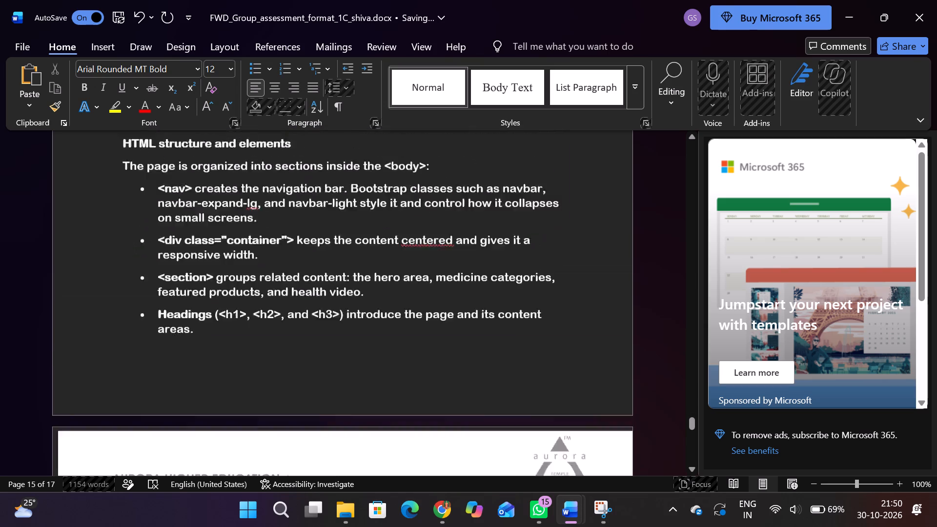
{"action": "scroll", "coordinate": [369, 265], "scroll_direction": "up", "scroll_amount": 5}
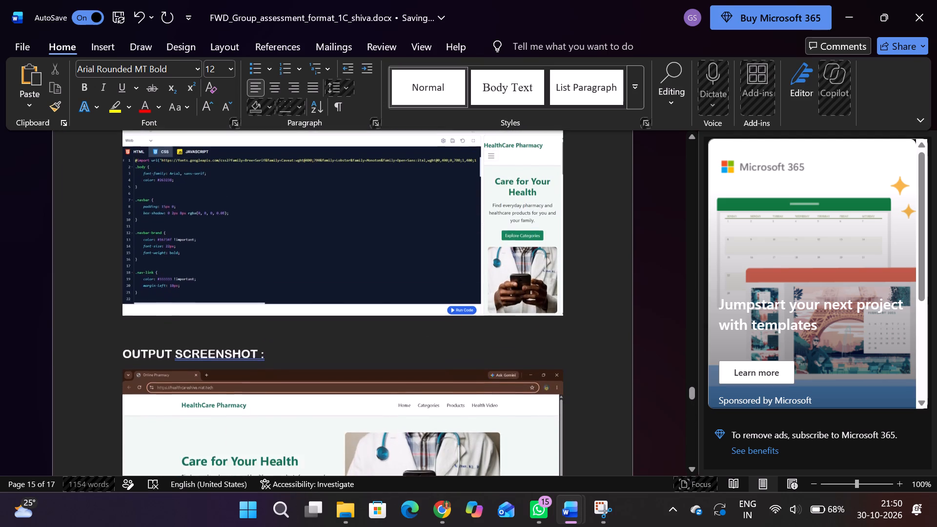
{"action": "scroll", "coordinate": [369, 265], "scroll_direction": "down", "scroll_amount": 7}
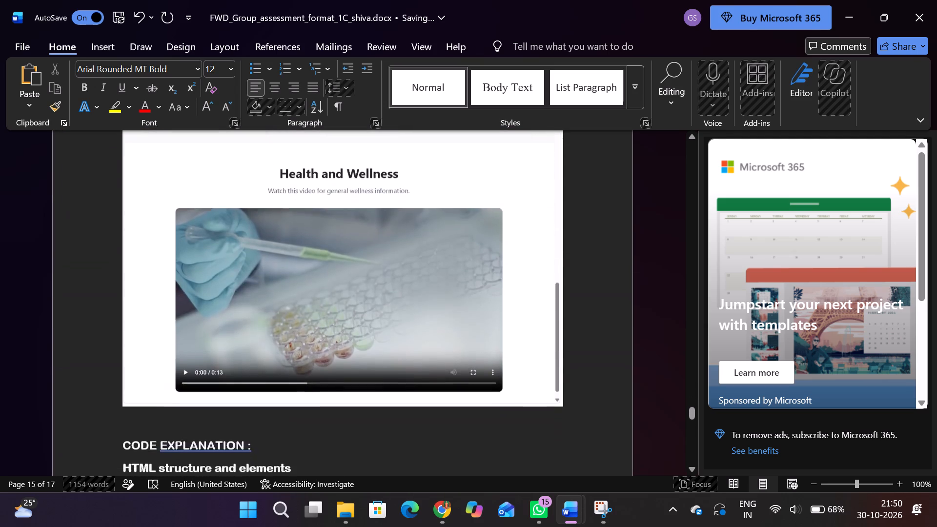
{"action": "scroll", "coordinate": [369, 265], "scroll_direction": "up", "scroll_amount": 9}
{"action": "scroll", "coordinate": [369, 265], "scroll_direction": "down", "scroll_amount": 1}
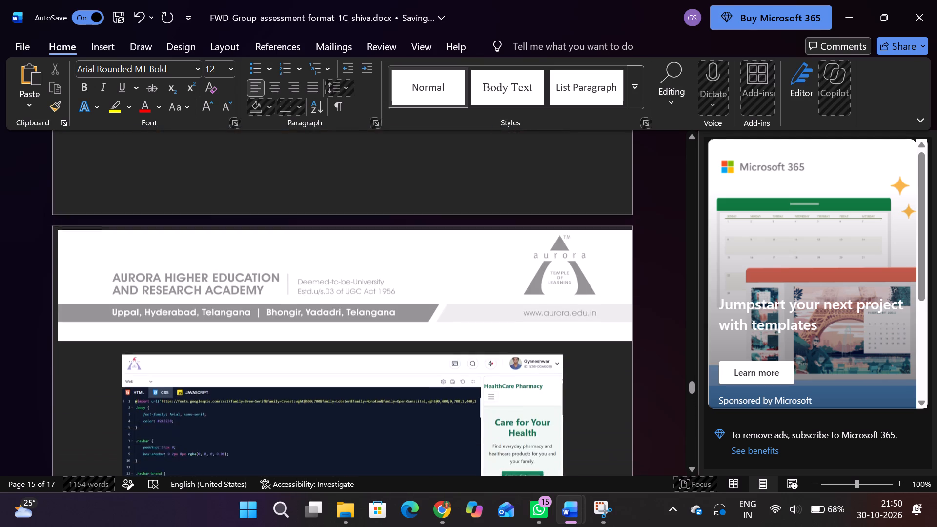
{"action": "scroll", "coordinate": [369, 265], "scroll_direction": "down", "scroll_amount": 3}
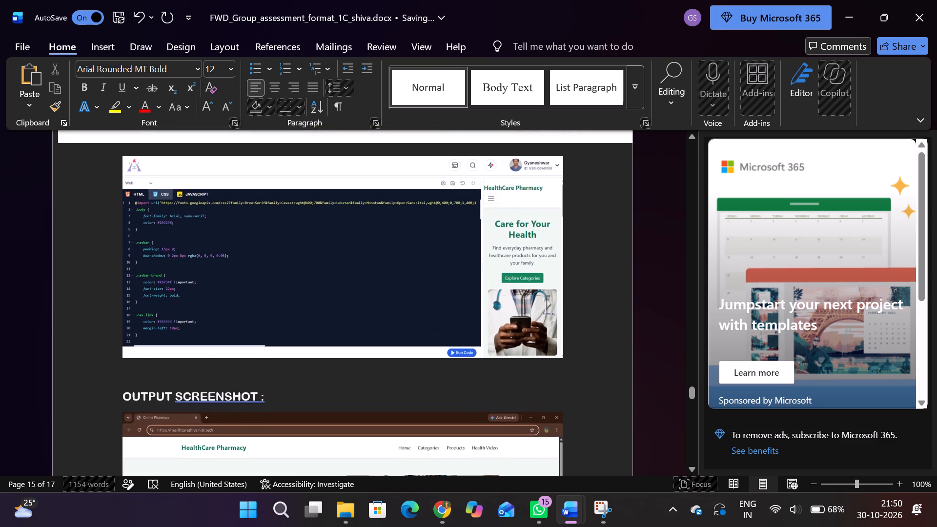
{"action": "scroll", "coordinate": [369, 265], "scroll_direction": "down", "scroll_amount": 2}
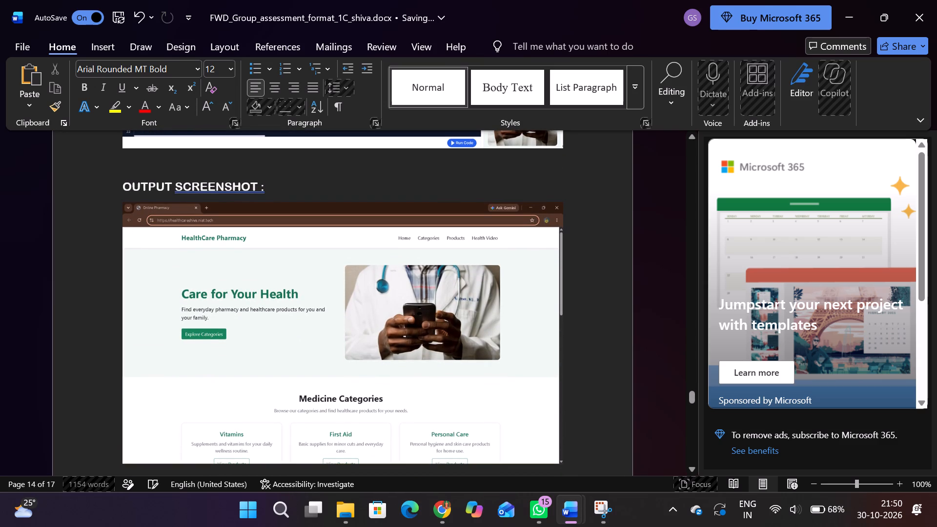
{"action": "scroll", "coordinate": [369, 265], "scroll_direction": "down", "scroll_amount": 5}
{"action": "scroll", "coordinate": [369, 265], "scroll_direction": "up", "scroll_amount": 4}
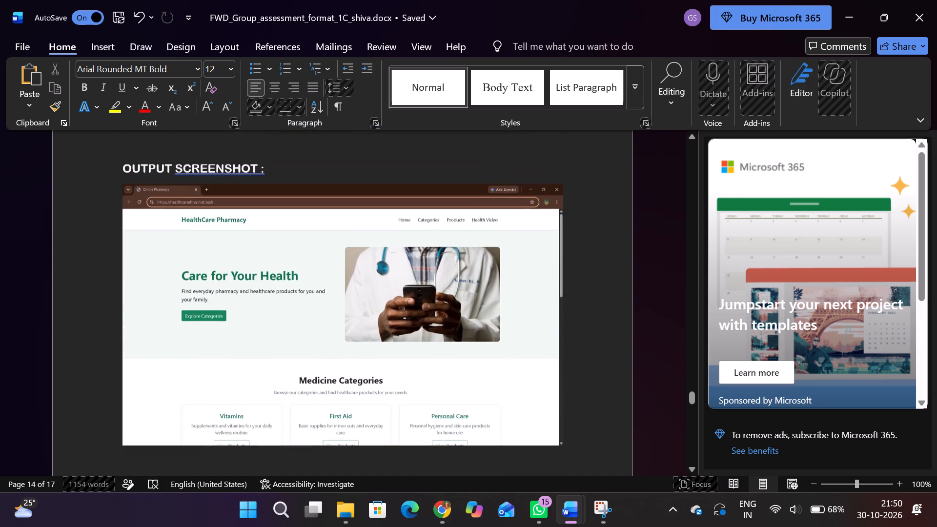
{"action": "scroll", "coordinate": [369, 265], "scroll_direction": "down", "scroll_amount": 5}
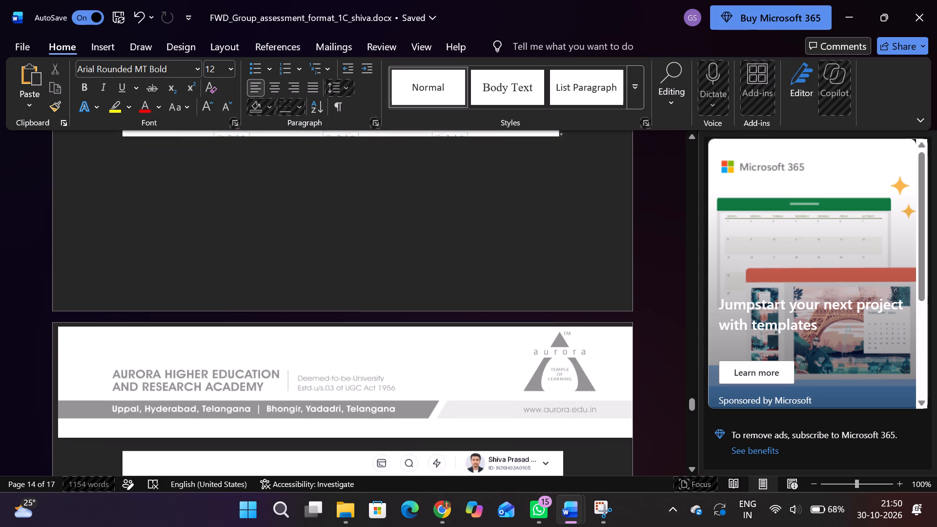
{"action": "scroll", "coordinate": [369, 265], "scroll_direction": "down", "scroll_amount": 4}
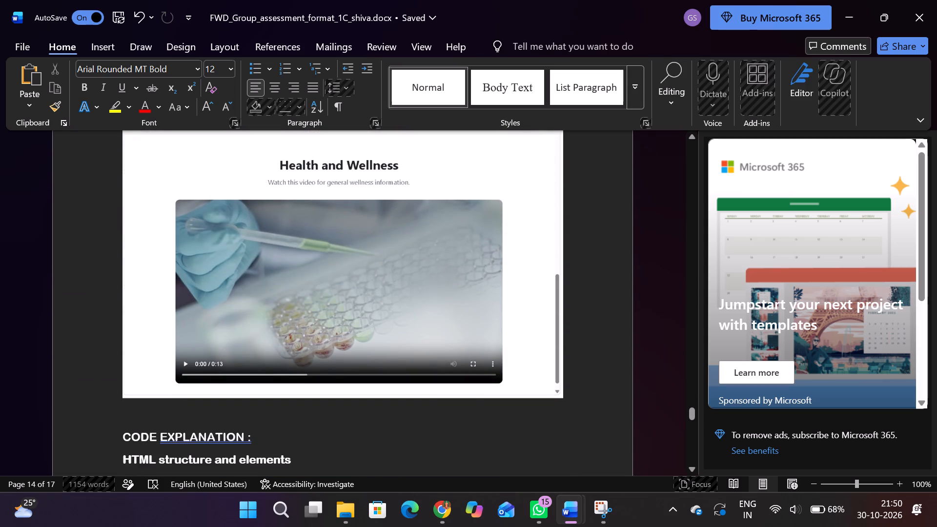
{"action": "scroll", "coordinate": [341, 261], "scroll_direction": "up", "scroll_amount": 1}
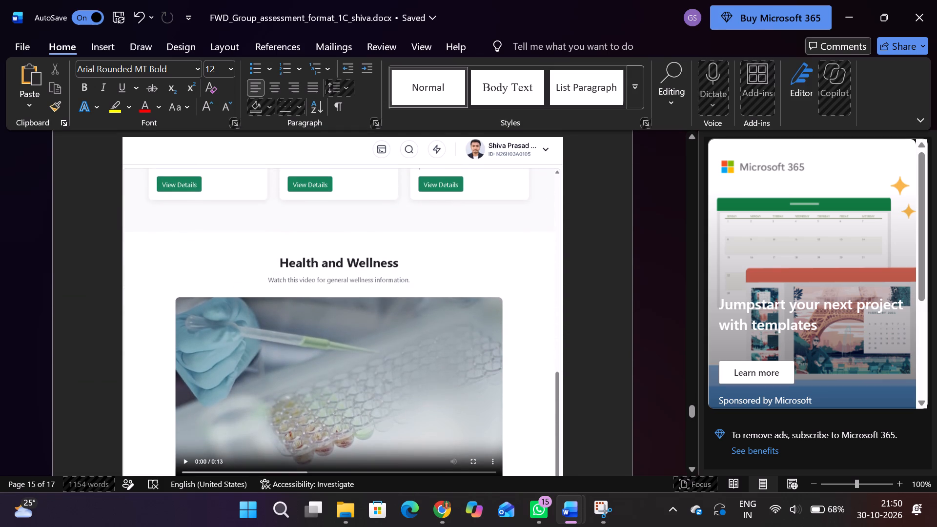
{"action": "scroll", "coordinate": [341, 261], "scroll_direction": "up", "scroll_amount": 6}
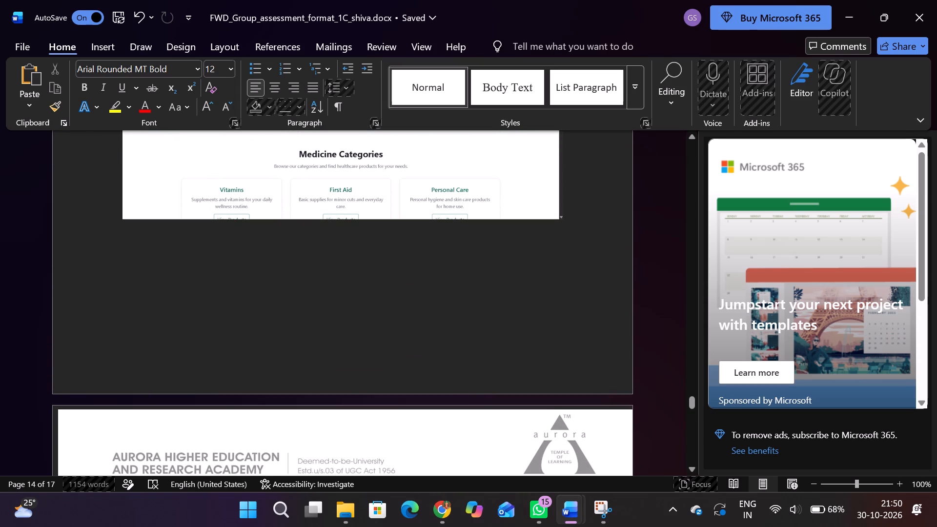
Paste the copied Care for Your Health snip in place of the deleted image and review the output screenshots around it.
{"action": "key", "text": "ctrl+v"}
{"action": "scroll", "coordinate": [126, 243], "scroll_direction": "up", "scroll_amount": 4}
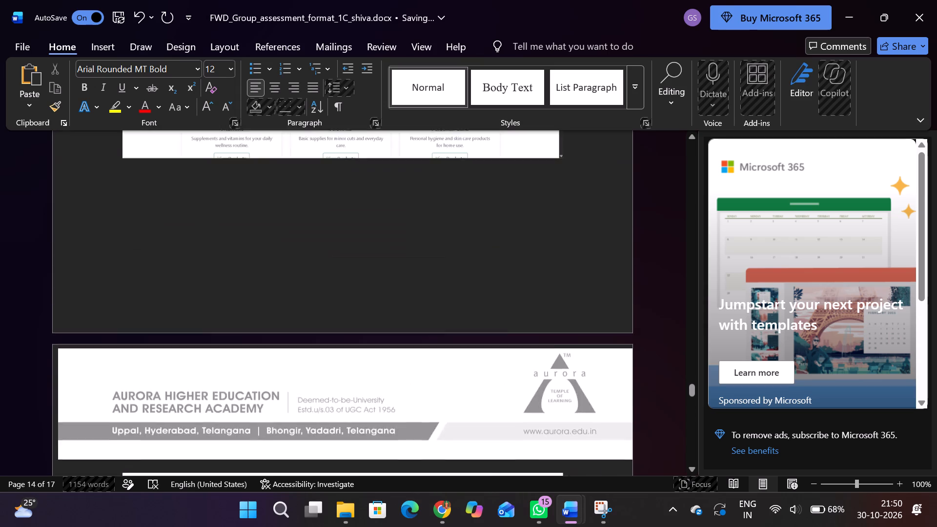
{"action": "scroll", "coordinate": [126, 243], "scroll_direction": "up", "scroll_amount": 3}
{"action": "scroll", "coordinate": [126, 243], "scroll_direction": "down", "scroll_amount": 8}
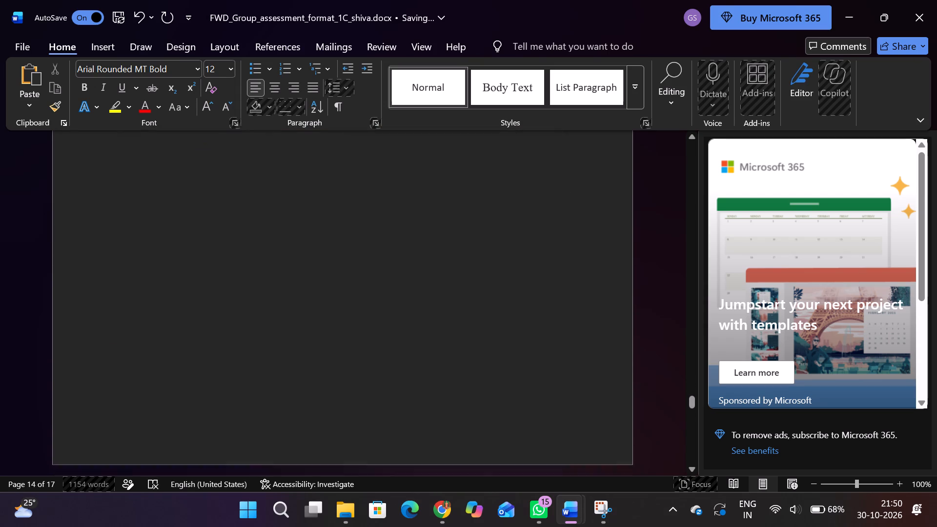
{"action": "scroll", "coordinate": [126, 243], "scroll_direction": "down", "scroll_amount": 3}
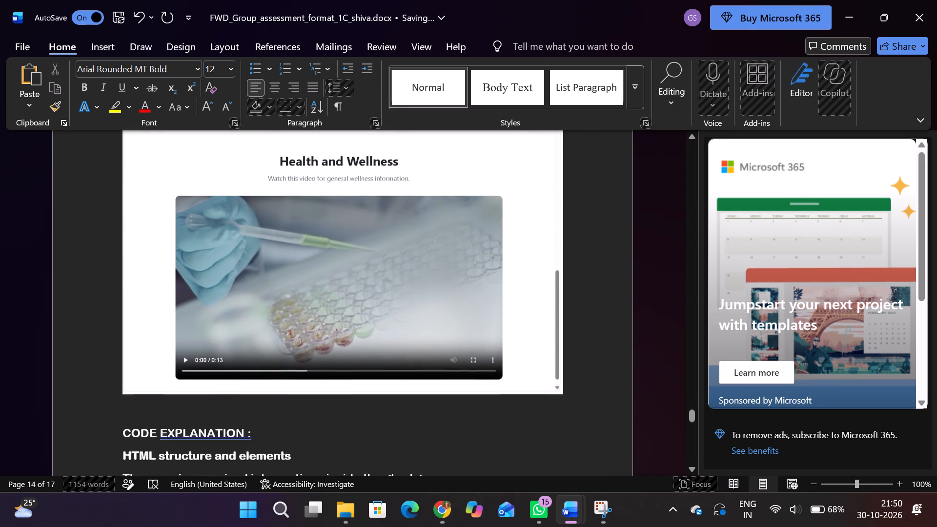
{"action": "scroll", "coordinate": [126, 243], "scroll_direction": "down", "scroll_amount": 1}
{"action": "scroll", "coordinate": [126, 243], "scroll_direction": "up", "scroll_amount": 2}
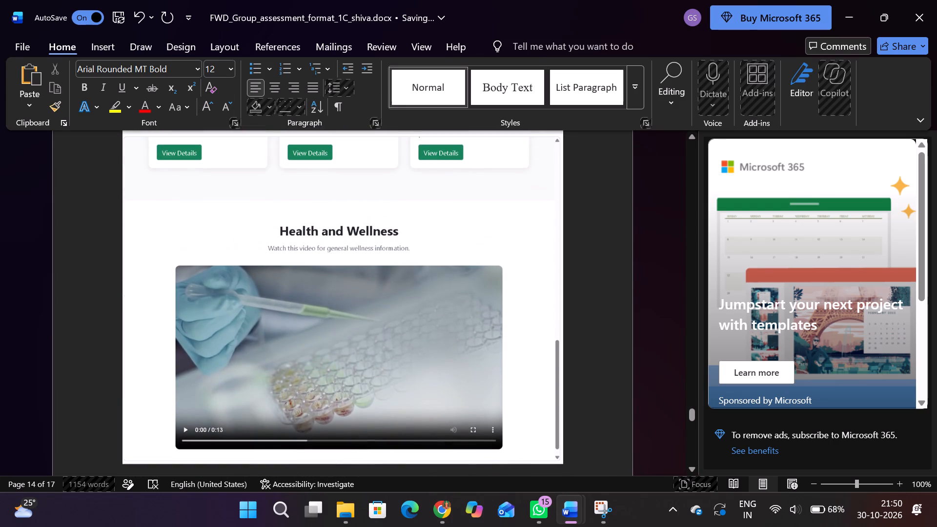
{"action": "scroll", "coordinate": [126, 243], "scroll_direction": "up", "scroll_amount": 1}
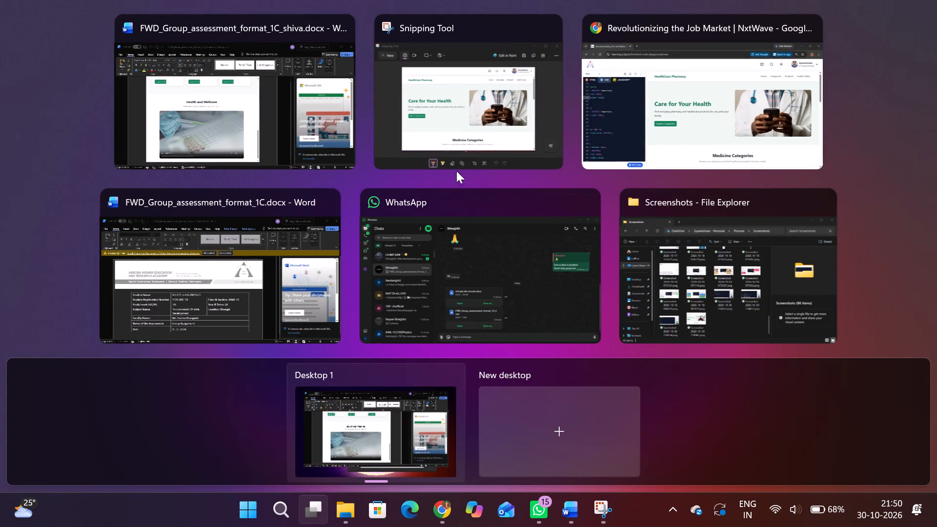
Switch back to the code playground and capture a screen snip of the account header with the preview's Health and Wellness video section.
{"action": "left_click", "coordinate": [676, 94]}
{"action": "scroll", "coordinate": [712, 251], "scroll_direction": "down", "scroll_amount": 2}
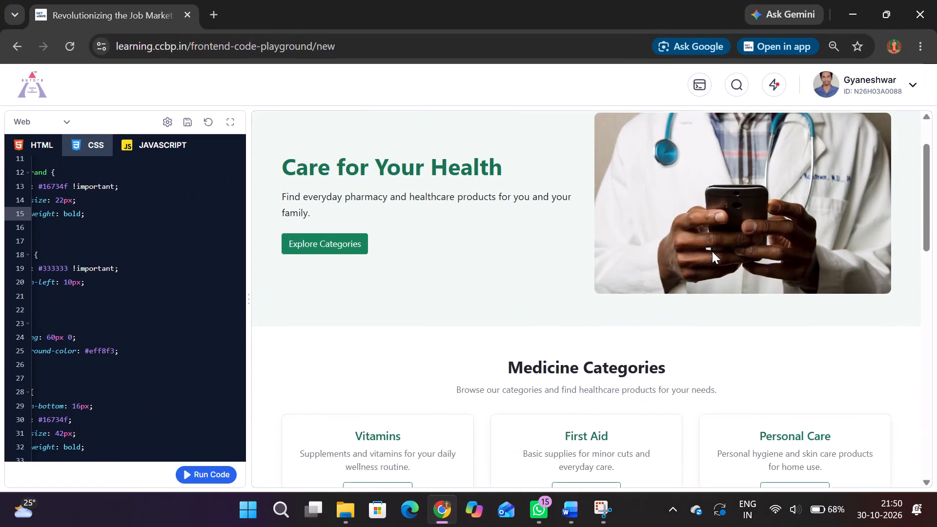
{"action": "scroll", "coordinate": [712, 251], "scroll_direction": "down", "scroll_amount": 8}
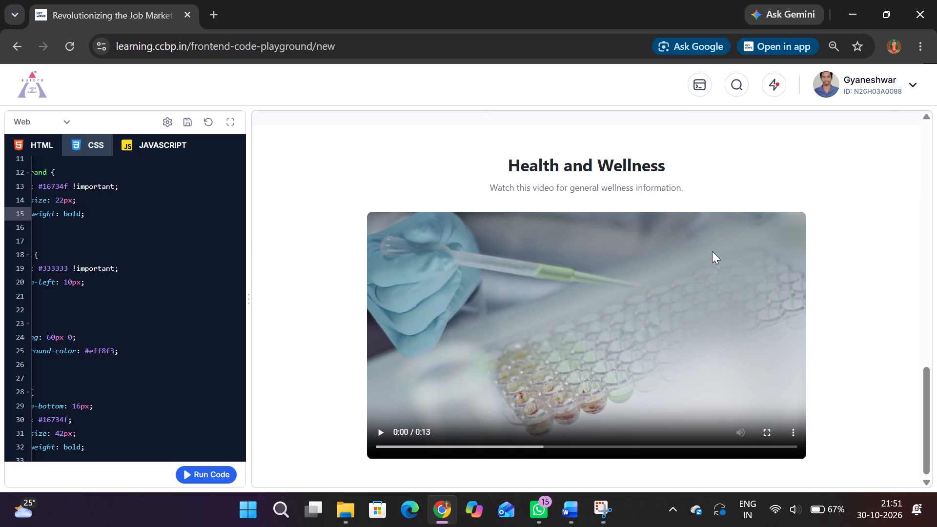
{"action": "key", "text": "shift+super+s"}
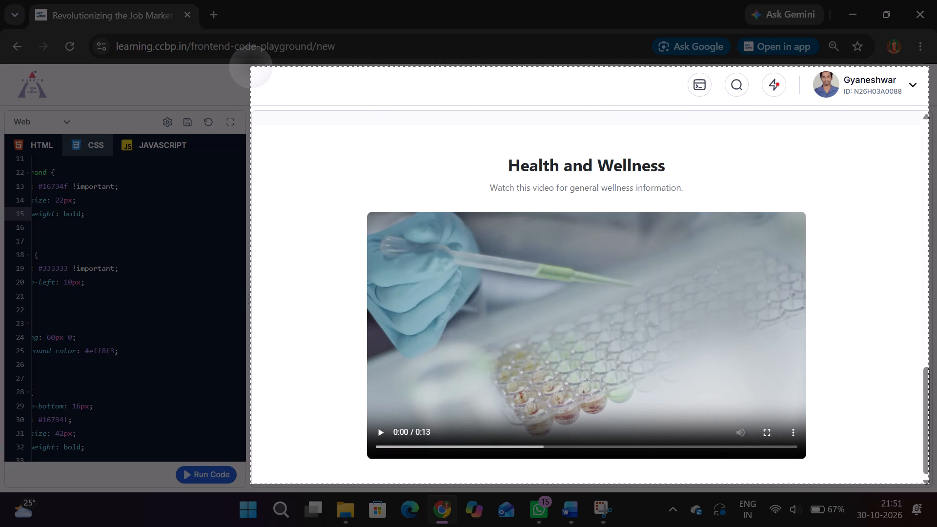
{"action": "left_click_drag", "start_coordinate": [928, 484], "coordinate": [250, 67]}
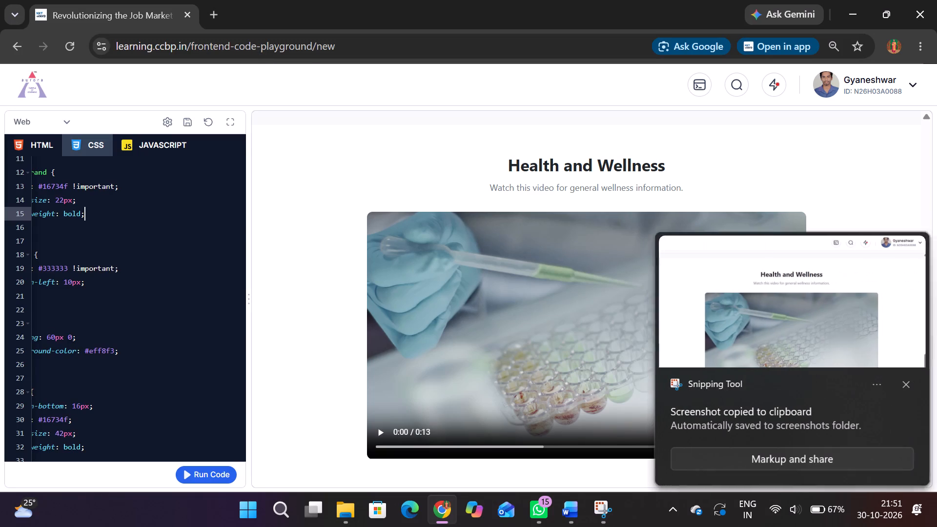
Open the captured Health and Wellness snip in Snipping Tool and copy it.
{"action": "left_click", "coordinate": [839, 263]}
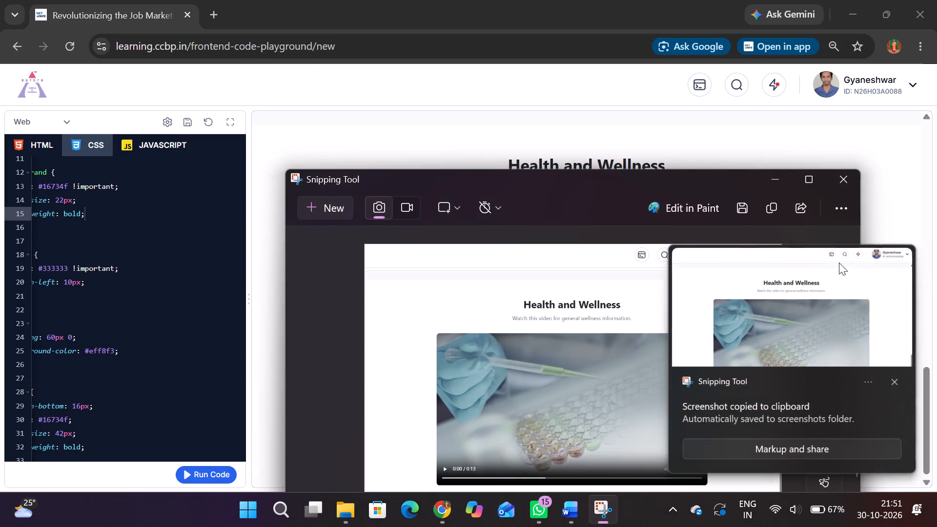
{"action": "left_click", "coordinate": [774, 214]}
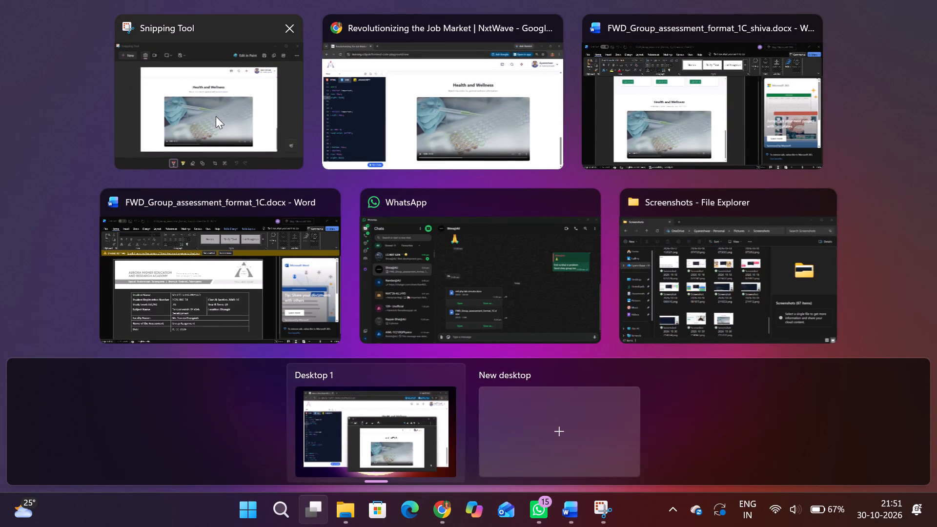
Switch to the FWD_Group_assessment_format_1C_shiva document and replace the old Health and Wellness video screenshot with the copied snip above CODE EXPLANATION.
{"action": "left_click", "coordinate": [192, 127]}
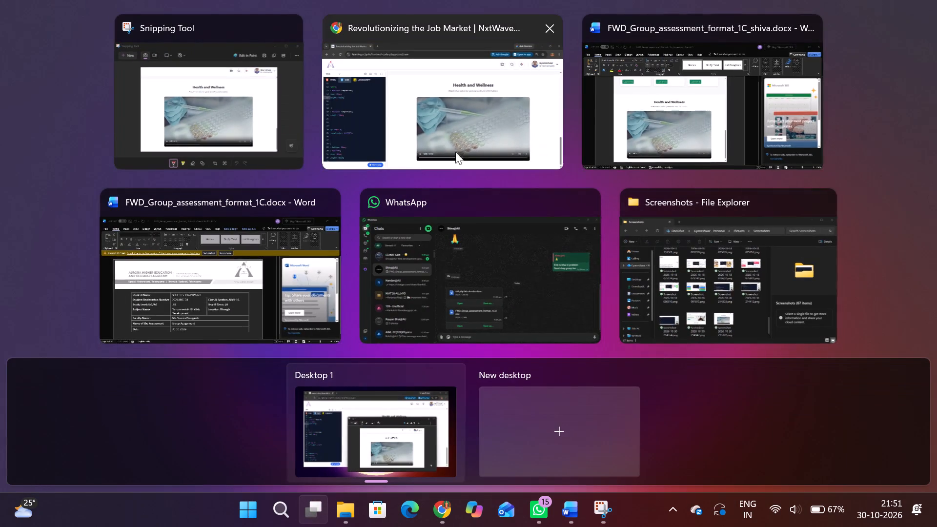
{"action": "left_click", "coordinate": [675, 114]}
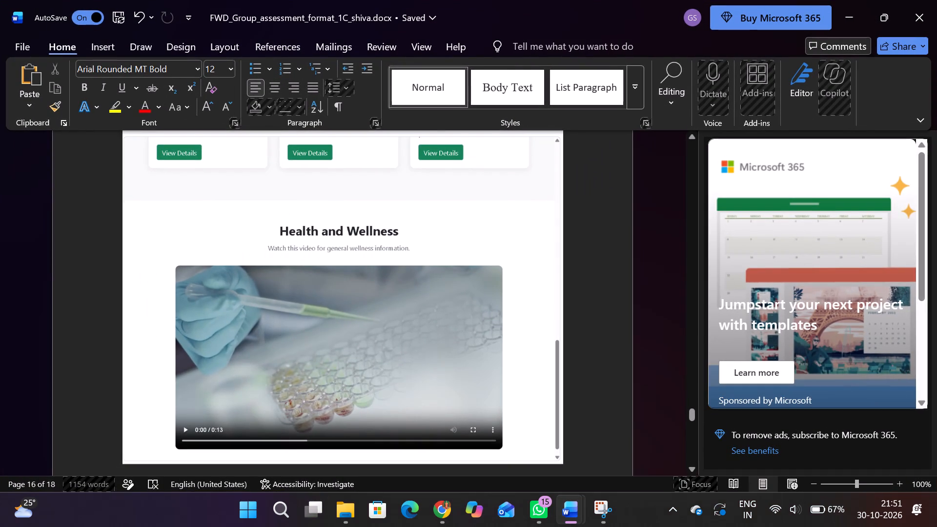
{"action": "scroll", "coordinate": [354, 336], "scroll_direction": "up", "scroll_amount": 1}
{"action": "double_click", "coordinate": [354, 336]}
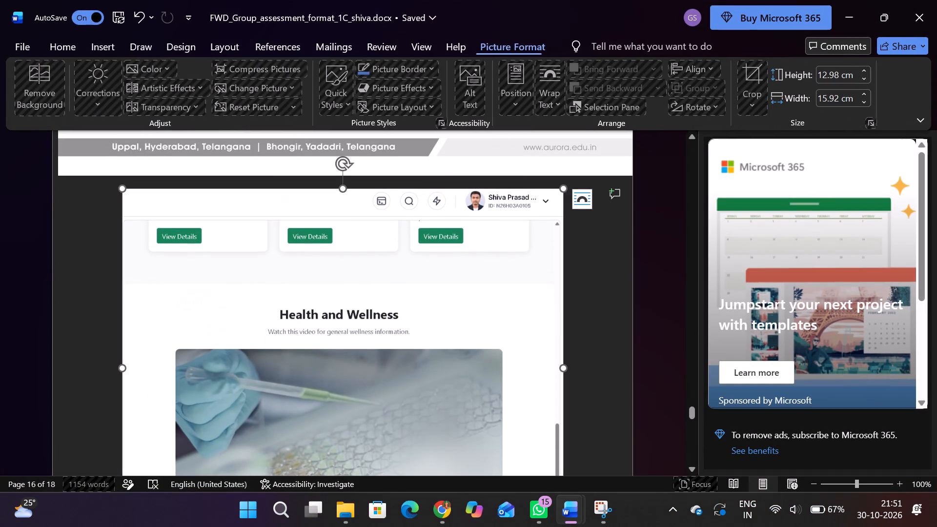
{"action": "key", "text": "Delete"}
{"action": "scroll", "coordinate": [354, 336], "scroll_direction": "up", "scroll_amount": 1}
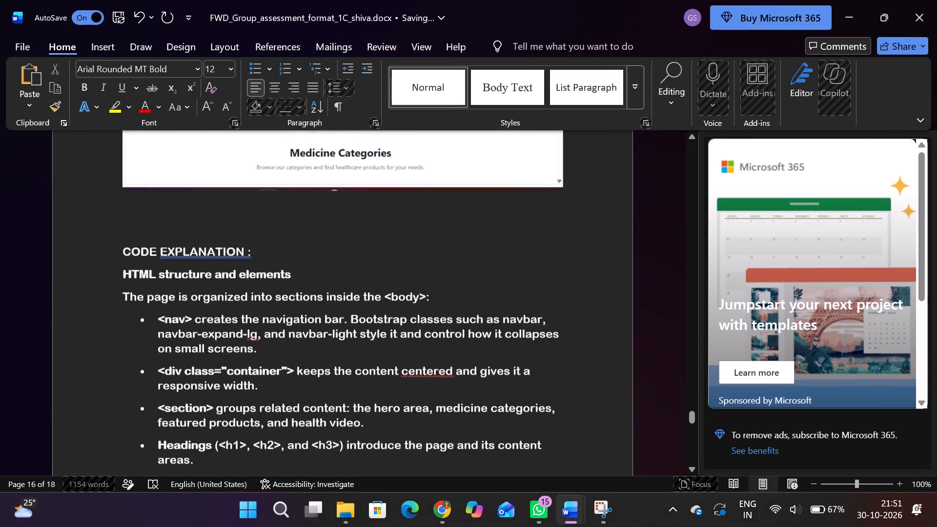
{"action": "scroll", "coordinate": [354, 336], "scroll_direction": "up", "scroll_amount": 1}
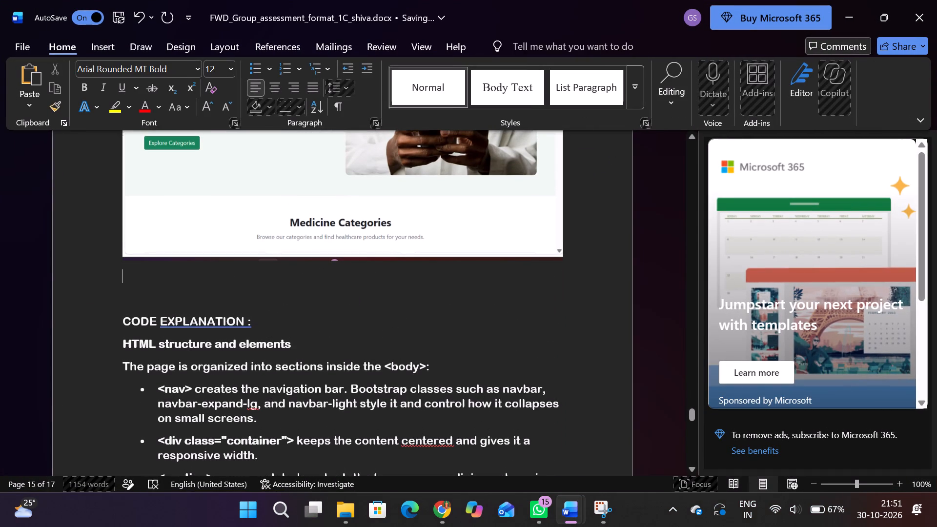
{"action": "key", "text": "ctrl+v"}
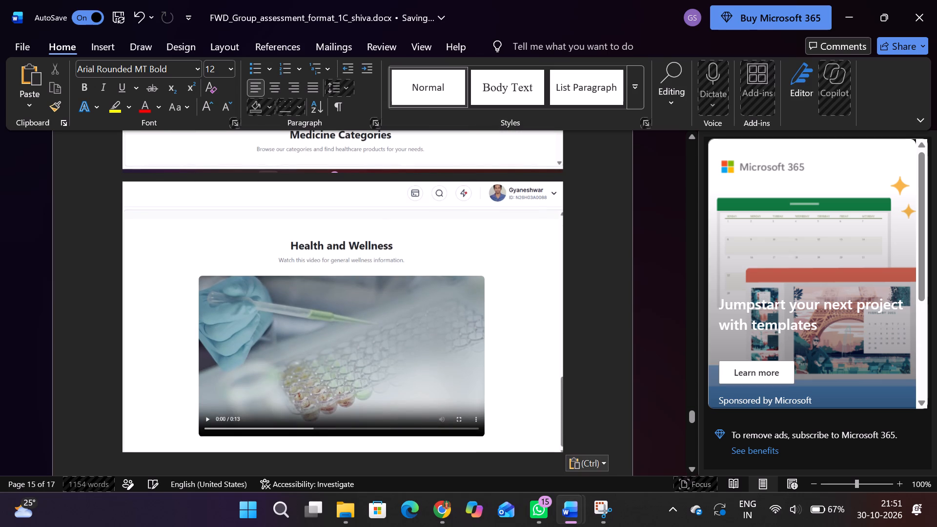
Review the document from the output screenshots through the CODE EXPLANATION text to the WEBSITE URL at the end.
{"action": "scroll", "coordinate": [136, 284], "scroll_direction": "right", "scroll_amount": 1}
{"action": "scroll", "coordinate": [136, 284], "scroll_direction": "up", "scroll_amount": 4}
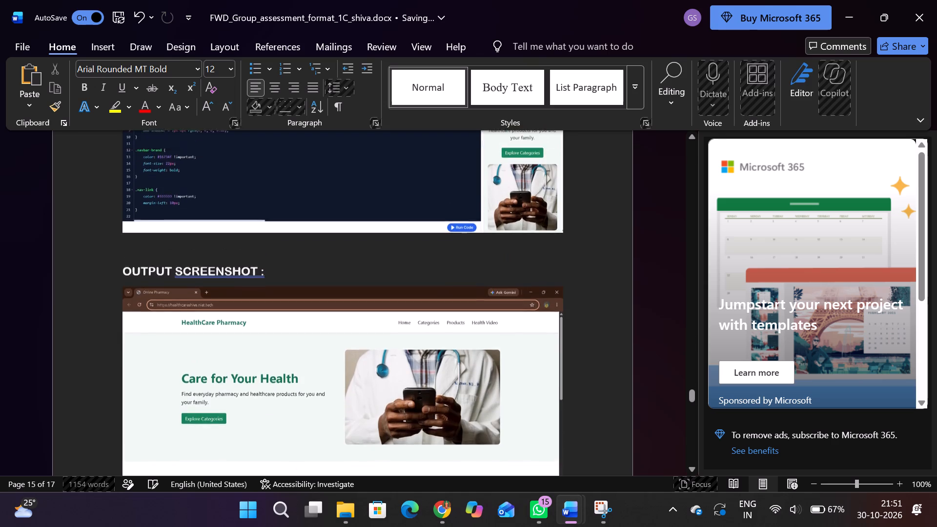
{"action": "scroll", "coordinate": [136, 284], "scroll_direction": "down", "scroll_amount": 3}
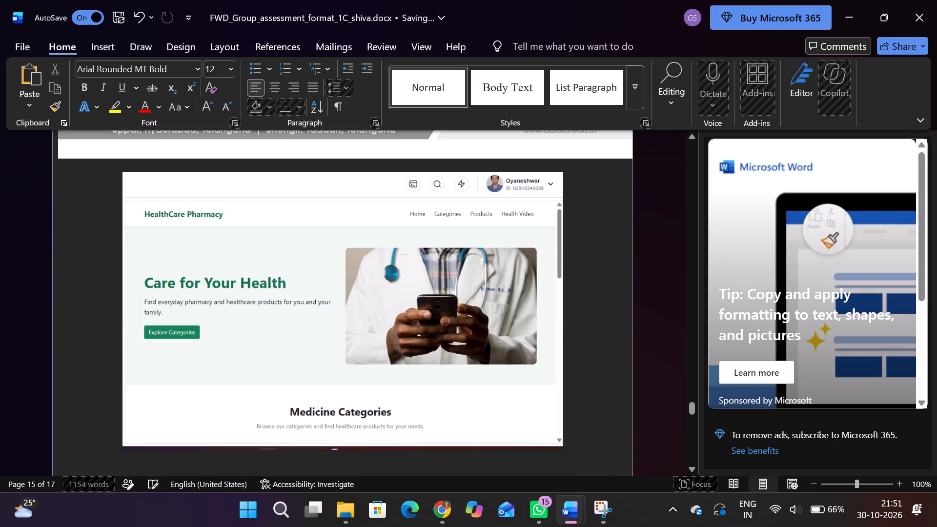
{"action": "scroll", "coordinate": [136, 284], "scroll_direction": "down", "scroll_amount": 7}
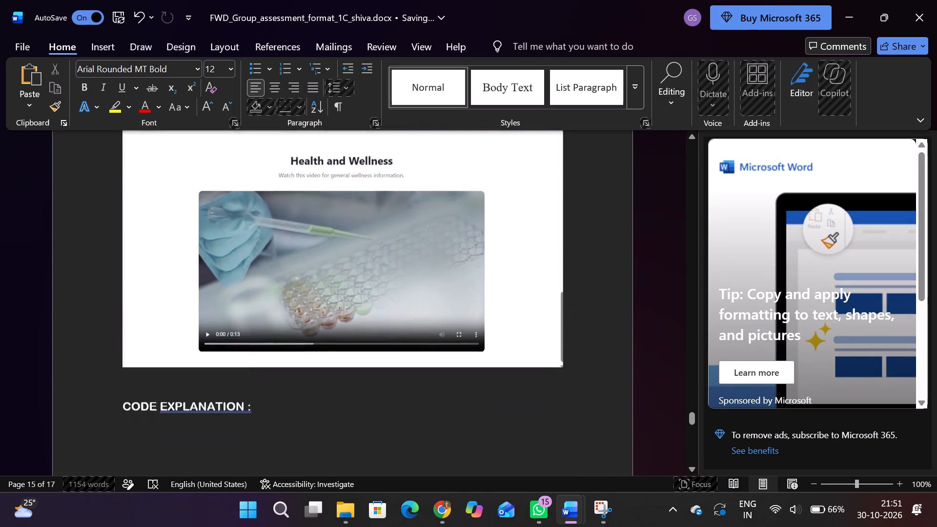
{"action": "scroll", "coordinate": [136, 284], "scroll_direction": "down", "scroll_amount": 8}
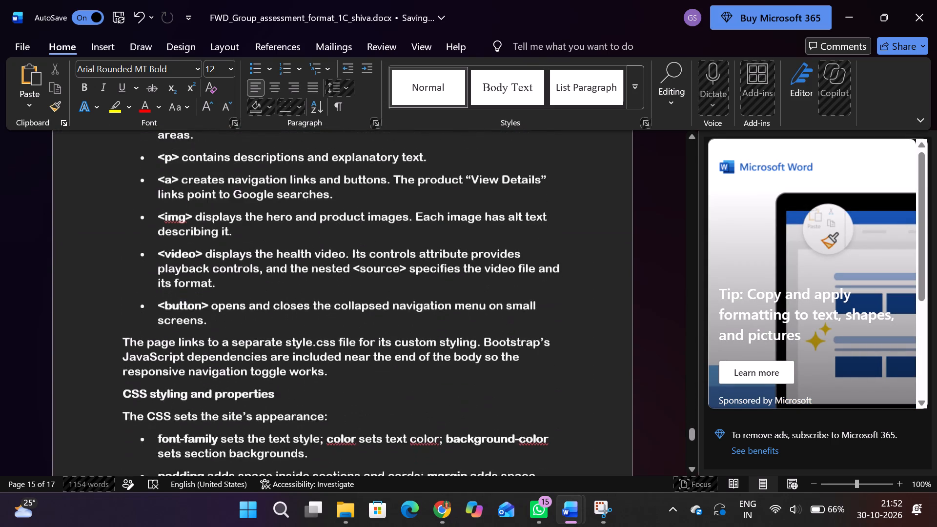
{"action": "scroll", "coordinate": [136, 284], "scroll_direction": "down", "scroll_amount": 7}
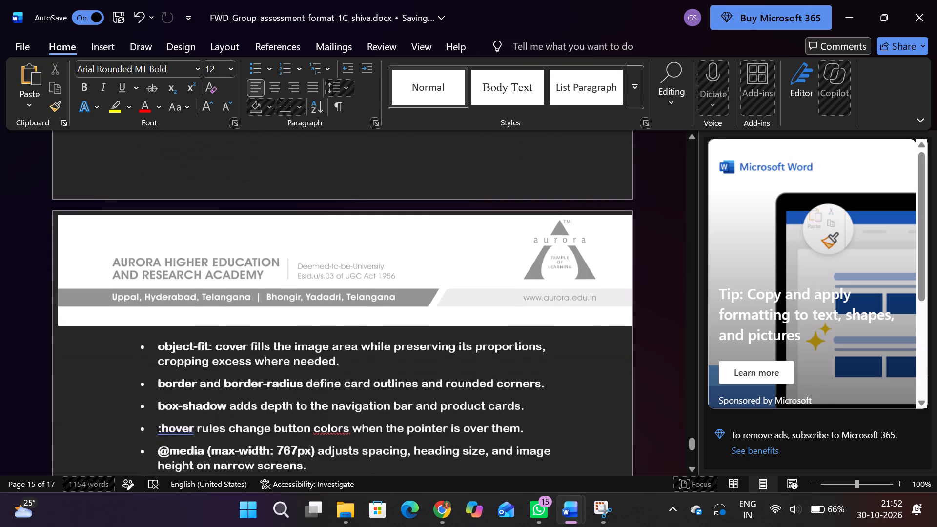
{"action": "scroll", "coordinate": [136, 284], "scroll_direction": "down", "scroll_amount": 7}
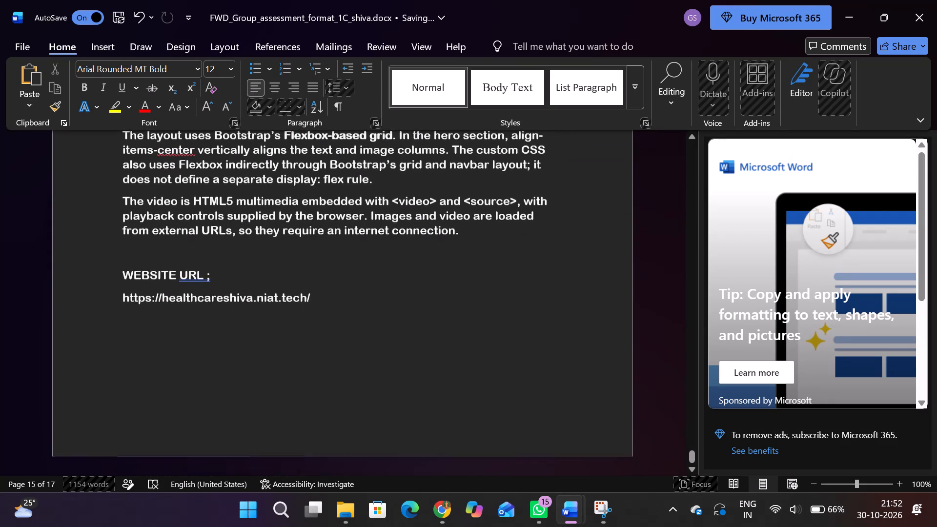
{"action": "scroll", "coordinate": [136, 284], "scroll_direction": "down", "scroll_amount": 1}
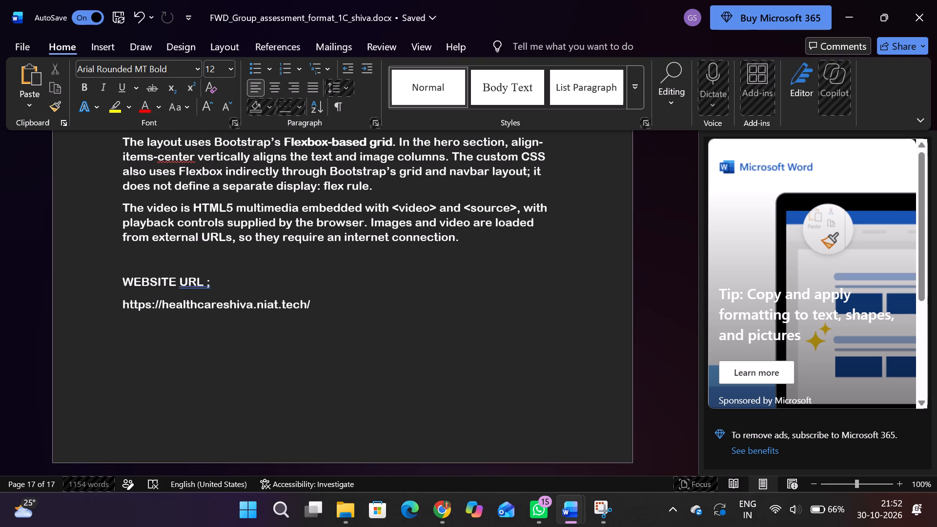
{"action": "left_click", "coordinate": [235, 333]}
Check the student and assessment details table on the document's first page.
{"action": "scroll", "coordinate": [187, 347], "scroll_direction": "up", "scroll_amount": 16}
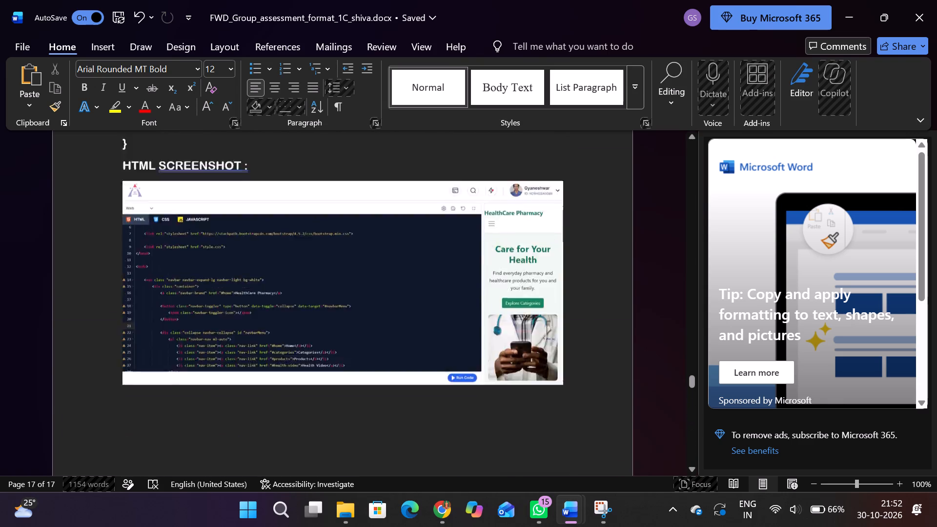
{"action": "scroll", "coordinate": [187, 347], "scroll_direction": "up", "scroll_amount": 17}
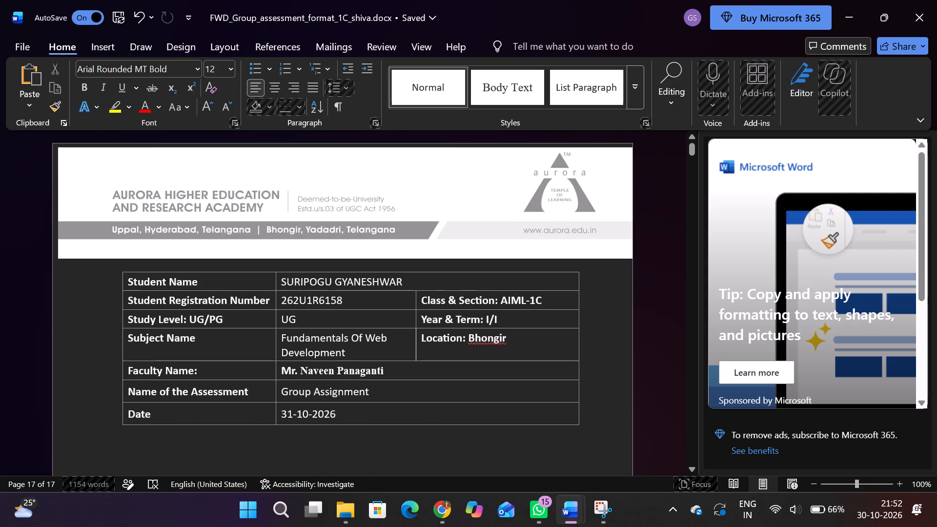
Read through the HTML code listing from the navbar markup to the health video section.
{"action": "scroll", "coordinate": [187, 347], "scroll_direction": "down", "scroll_amount": 11}
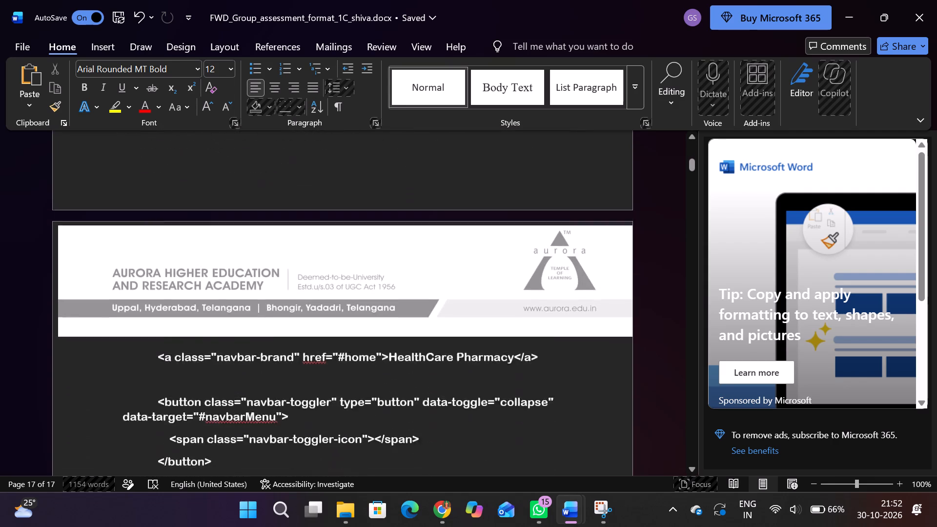
{"action": "scroll", "coordinate": [187, 347], "scroll_direction": "down", "scroll_amount": 7}
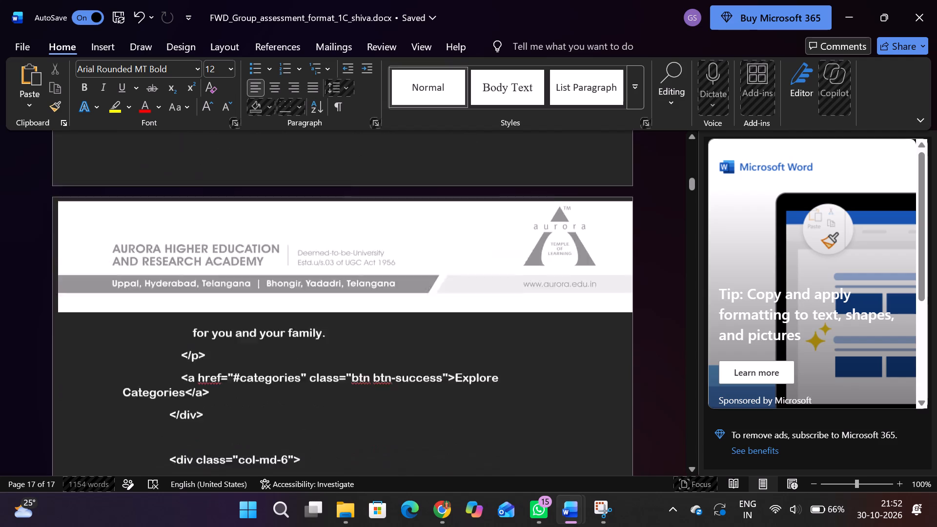
{"action": "scroll", "coordinate": [187, 347], "scroll_direction": "down", "scroll_amount": 9}
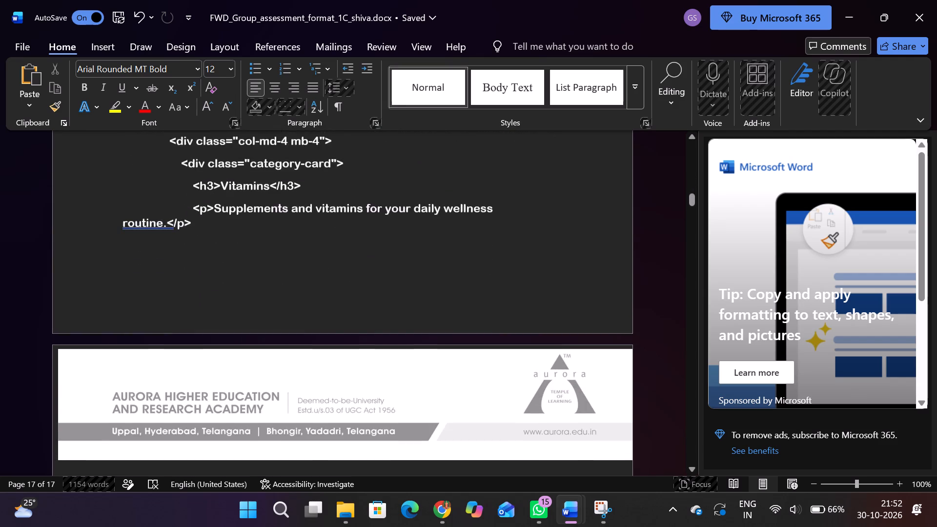
{"action": "scroll", "coordinate": [187, 347], "scroll_direction": "down", "scroll_amount": 9}
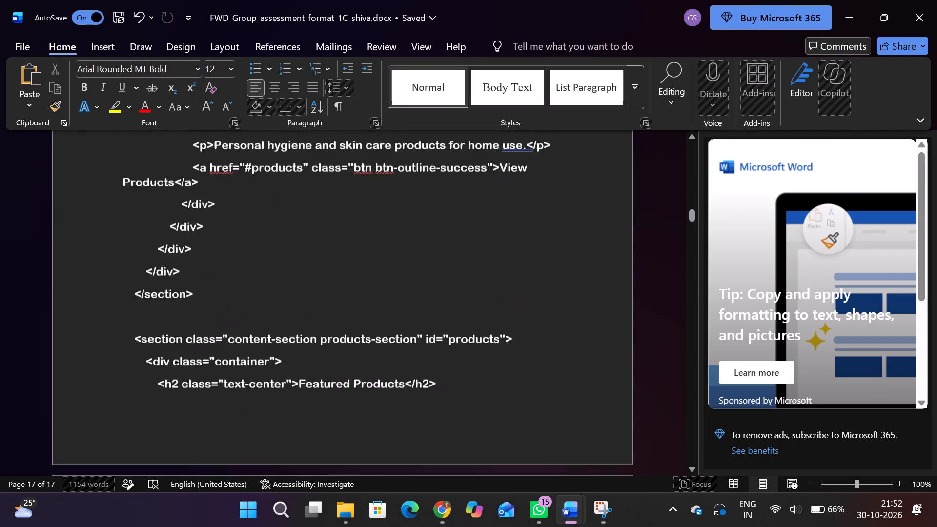
{"action": "scroll", "coordinate": [187, 347], "scroll_direction": "down", "scroll_amount": 10}
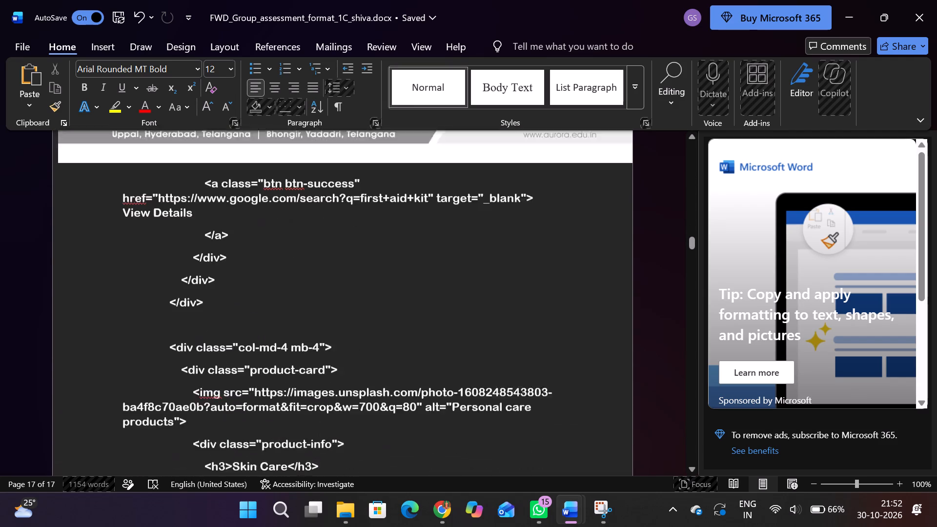
{"action": "scroll", "coordinate": [187, 347], "scroll_direction": "down", "scroll_amount": 11}
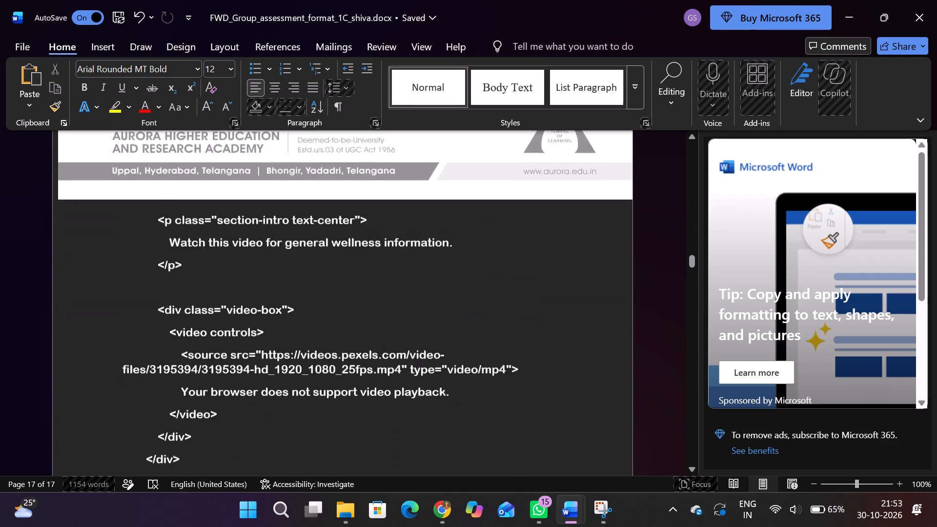
Read through the CSS code listing from the hero rules down to the HTML SCREENSHOT heading.
{"action": "scroll", "coordinate": [187, 347], "scroll_direction": "down", "scroll_amount": 8}
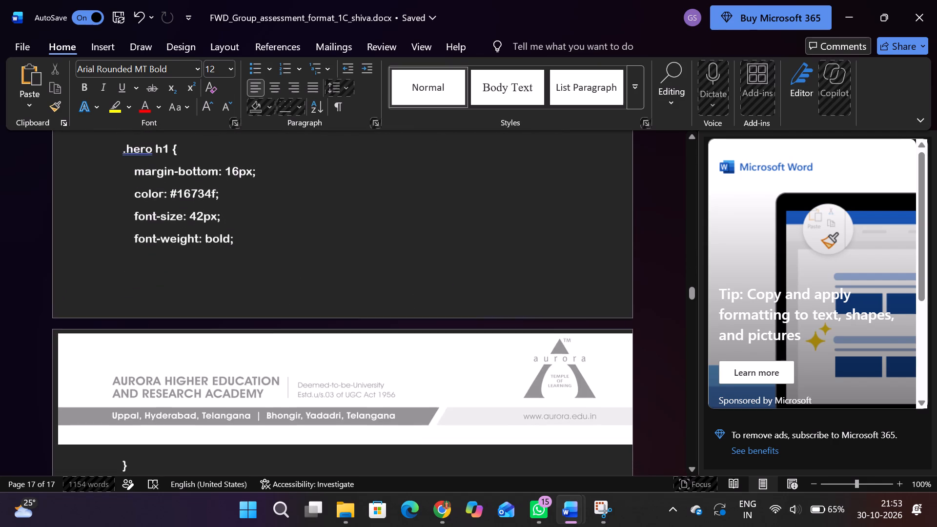
{"action": "scroll", "coordinate": [187, 347], "scroll_direction": "down", "scroll_amount": 10}
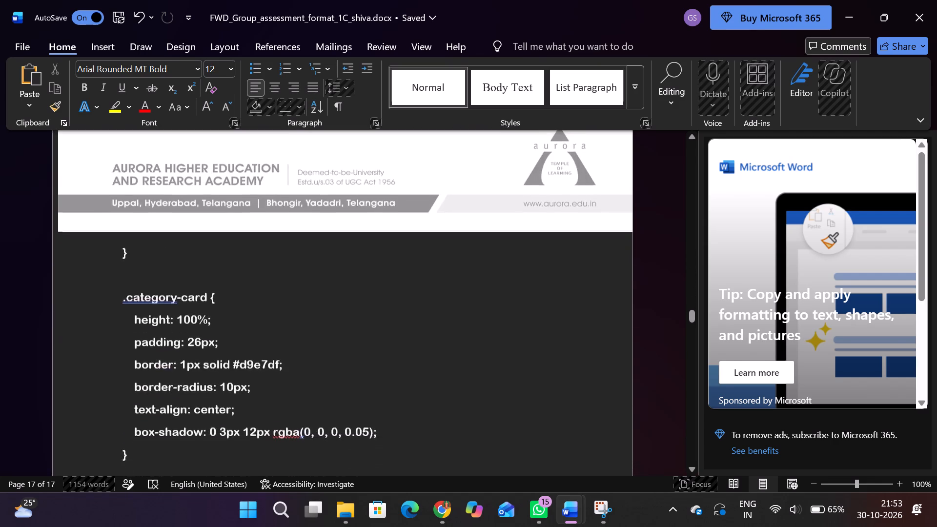
{"action": "scroll", "coordinate": [187, 347], "scroll_direction": "down", "scroll_amount": 4}
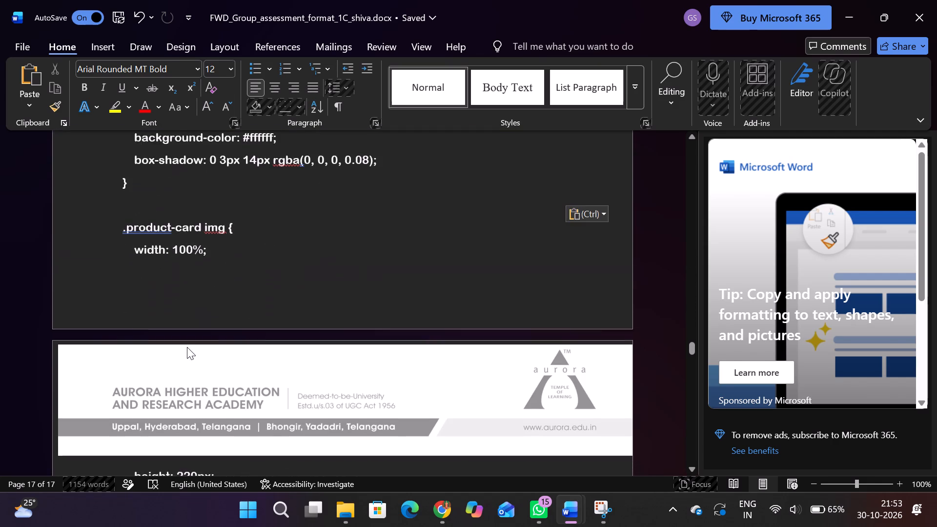
{"action": "scroll", "coordinate": [187, 347], "scroll_direction": "down", "scroll_amount": 8}
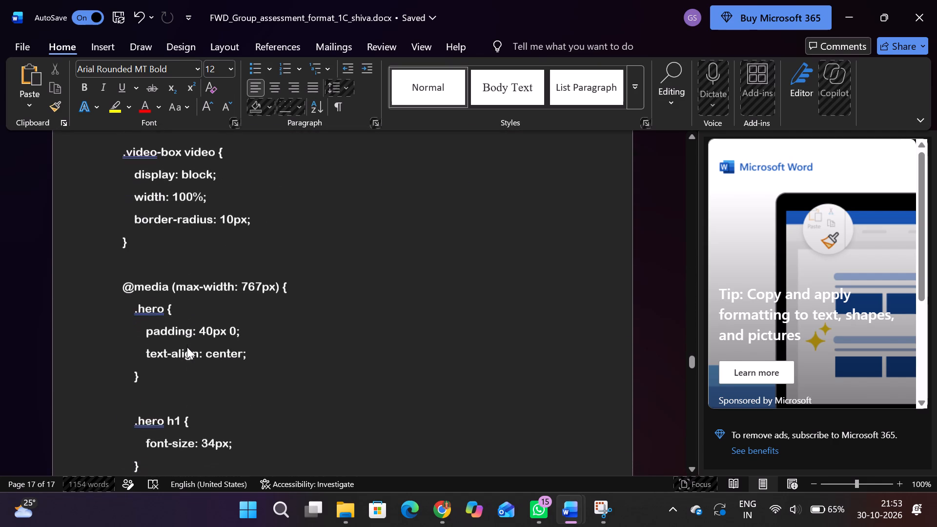
{"action": "scroll", "coordinate": [187, 347], "scroll_direction": "down", "scroll_amount": 7}
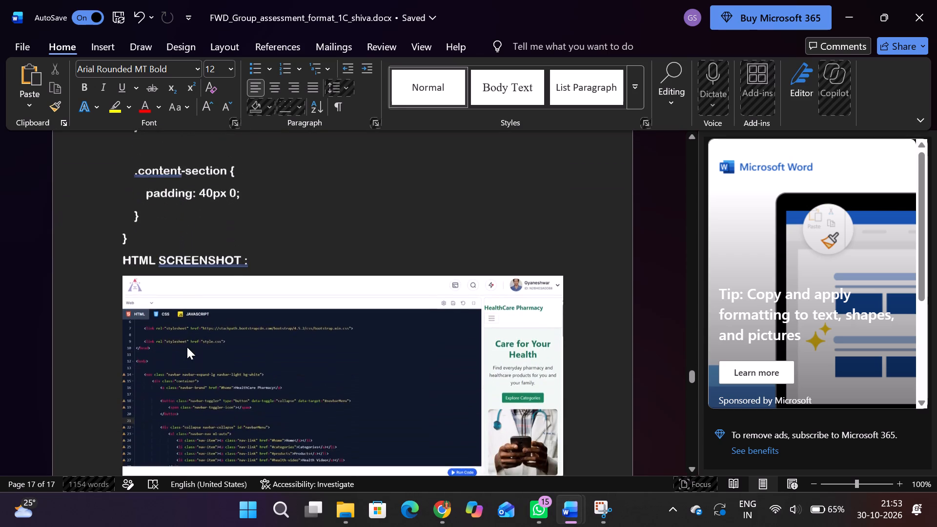
Inspect the code playground images under the HTML SCREENSHOT and CSS SCREENSHOT headings.
{"action": "scroll", "coordinate": [187, 347], "scroll_direction": "down", "scroll_amount": 1}
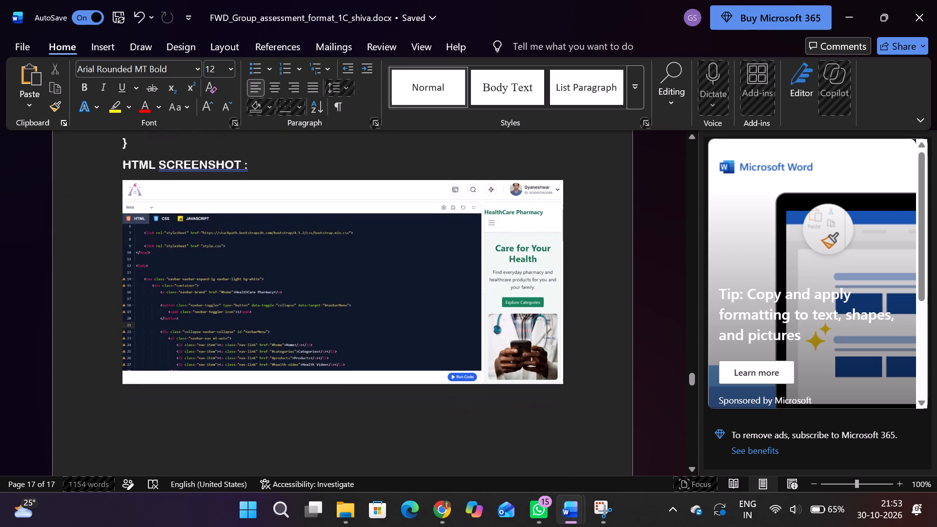
{"action": "scroll", "coordinate": [187, 347], "scroll_direction": "down", "scroll_amount": 1}
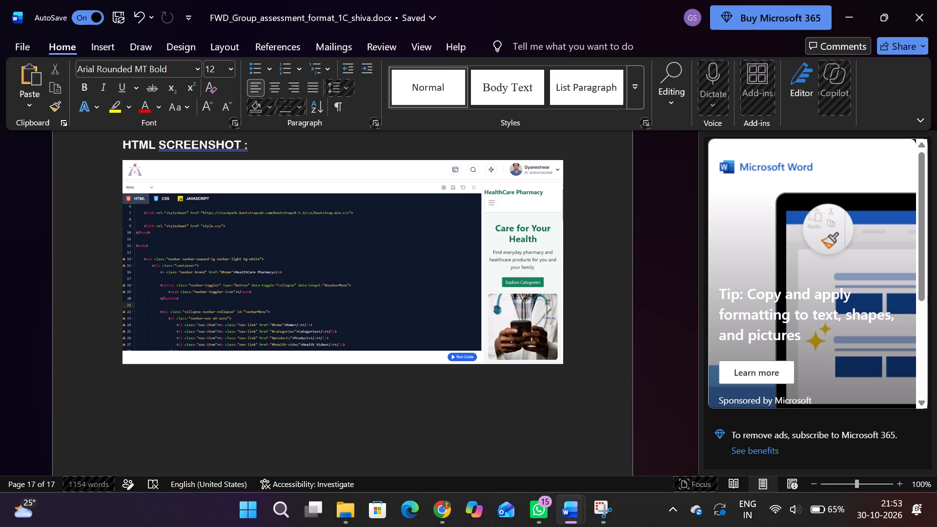
{"action": "scroll", "coordinate": [187, 347], "scroll_direction": "up", "scroll_amount": 1}
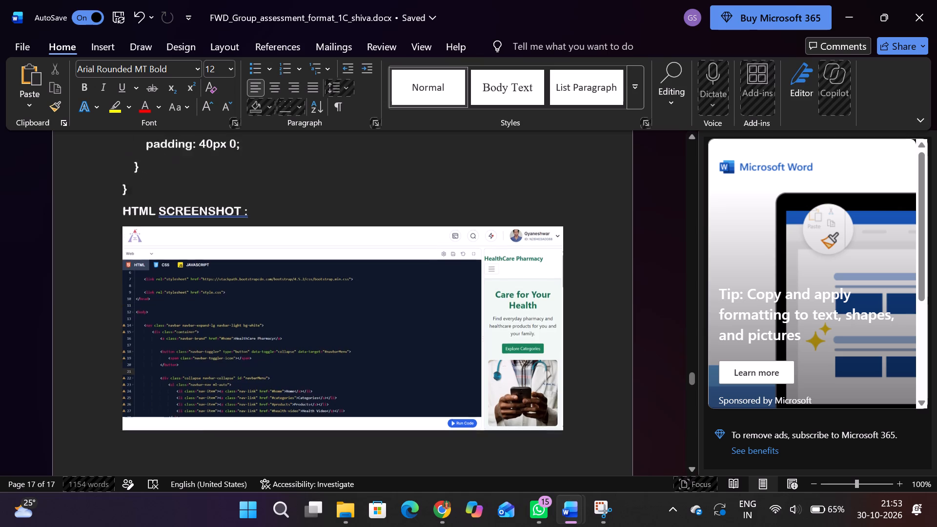
{"action": "scroll", "coordinate": [187, 347], "scroll_direction": "up", "scroll_amount": 1}
{"action": "scroll", "coordinate": [187, 347], "scroll_direction": "down", "scroll_amount": 1}
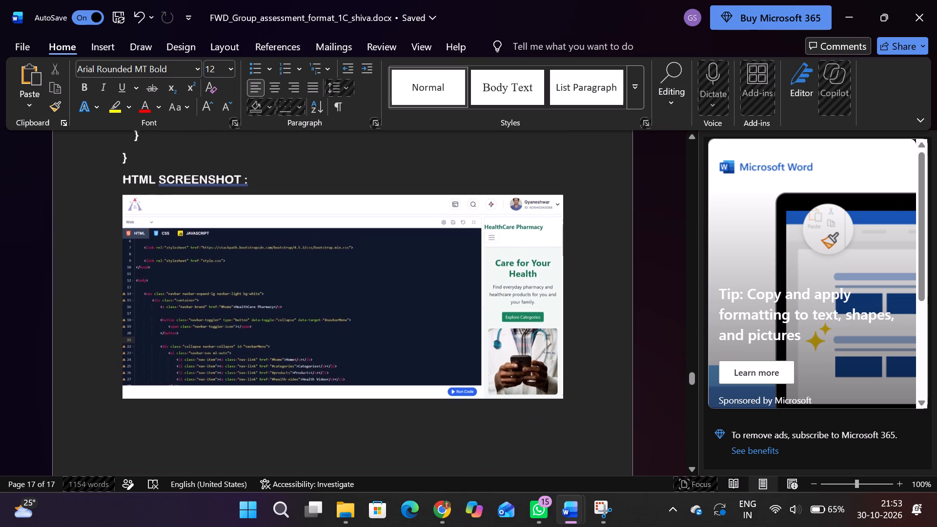
{"action": "scroll", "coordinate": [187, 347], "scroll_direction": "down", "scroll_amount": 2}
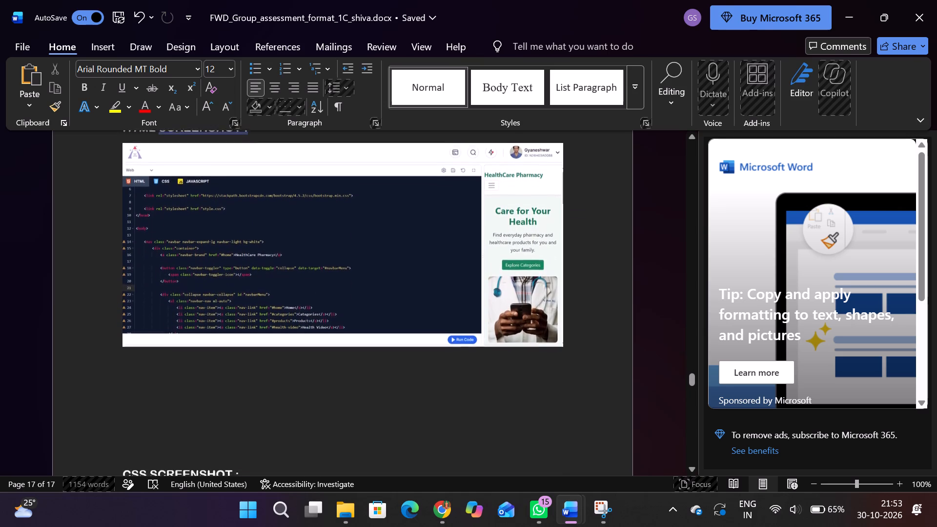
{"action": "scroll", "coordinate": [187, 347], "scroll_direction": "down", "scroll_amount": 8}
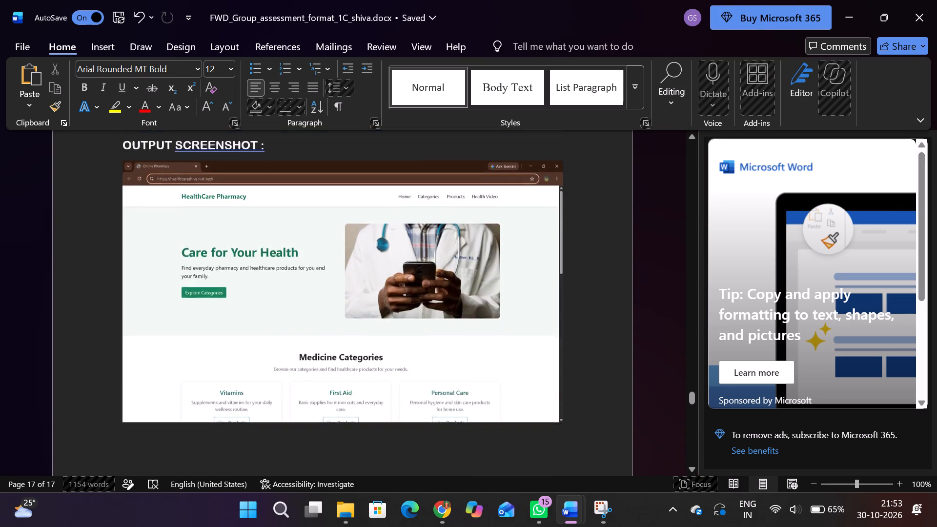
Compare the pharmacy page images under OUTPUT SCREENSHOT and continue to the HTML structure and elements explanation.
{"action": "scroll", "coordinate": [187, 347], "scroll_direction": "up", "scroll_amount": 3}
{"action": "scroll", "coordinate": [187, 347], "scroll_direction": "down", "scroll_amount": 5}
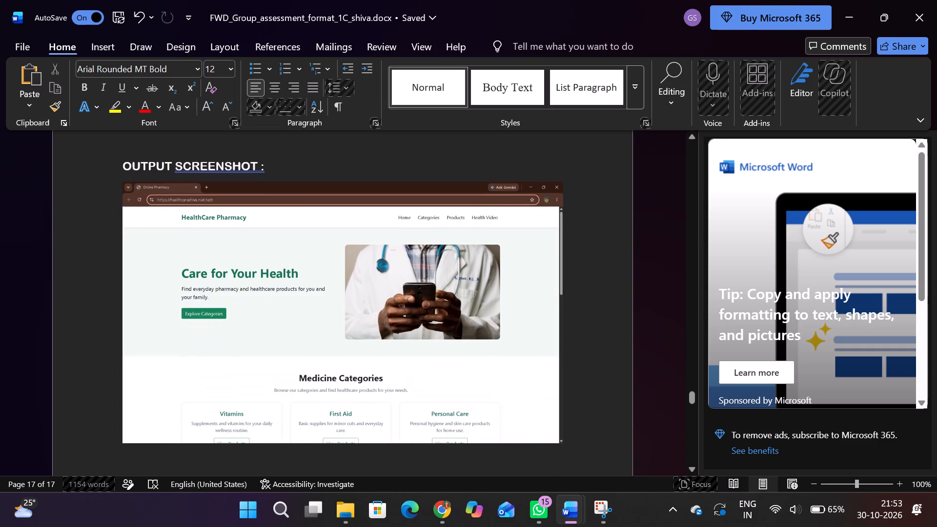
{"action": "scroll", "coordinate": [187, 347], "scroll_direction": "down", "scroll_amount": 1}
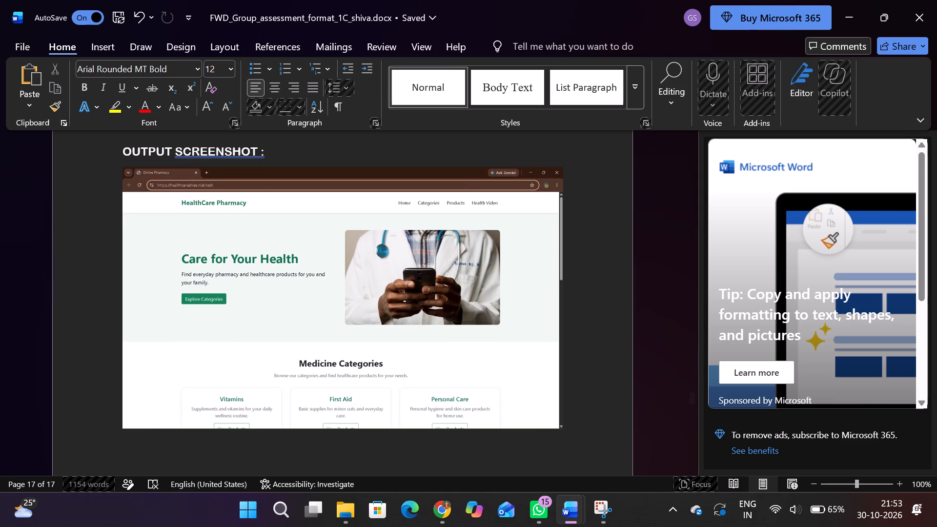
{"action": "scroll", "coordinate": [187, 347], "scroll_direction": "down", "scroll_amount": 9}
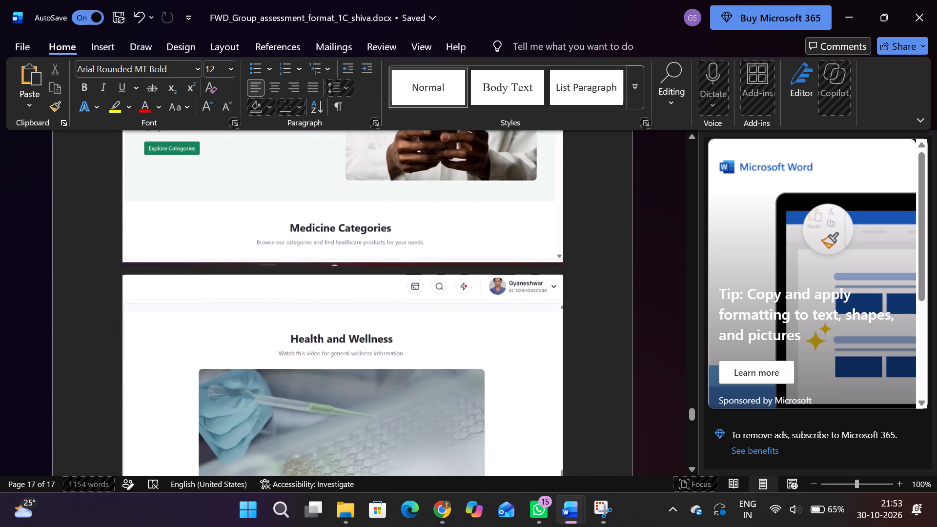
{"action": "scroll", "coordinate": [187, 347], "scroll_direction": "up", "scroll_amount": 6}
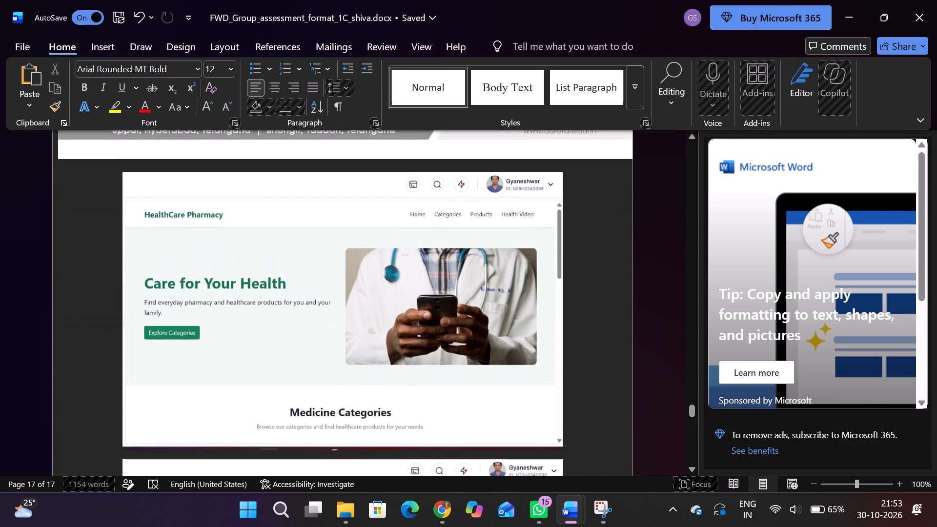
{"action": "scroll", "coordinate": [187, 347], "scroll_direction": "down", "scroll_amount": 1}
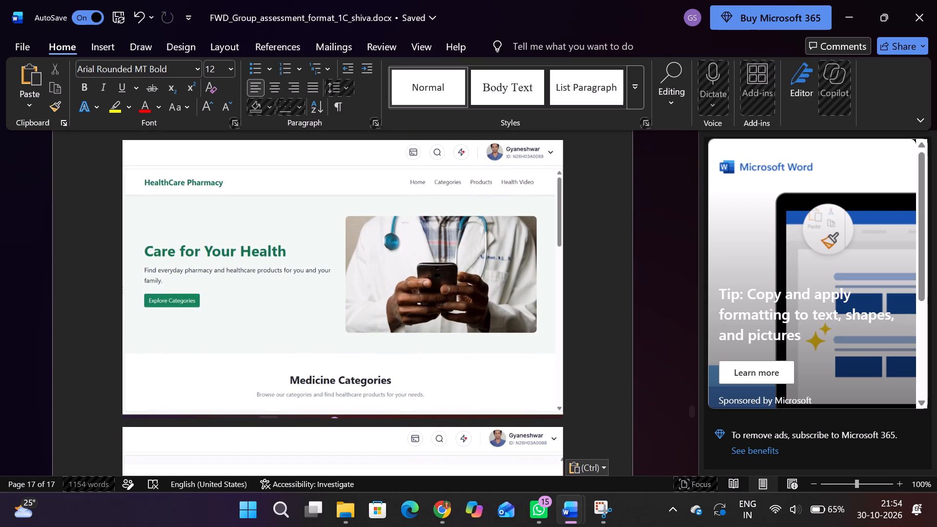
{"action": "scroll", "coordinate": [187, 347], "scroll_direction": "up", "scroll_amount": 1}
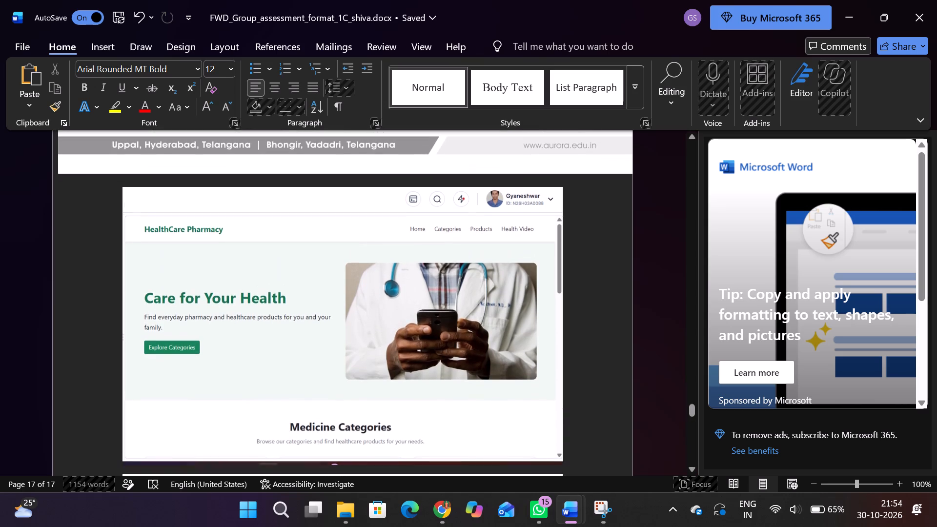
{"action": "scroll", "coordinate": [187, 347], "scroll_direction": "up", "scroll_amount": 1}
{"action": "scroll", "coordinate": [187, 347], "scroll_direction": "down", "scroll_amount": 11}
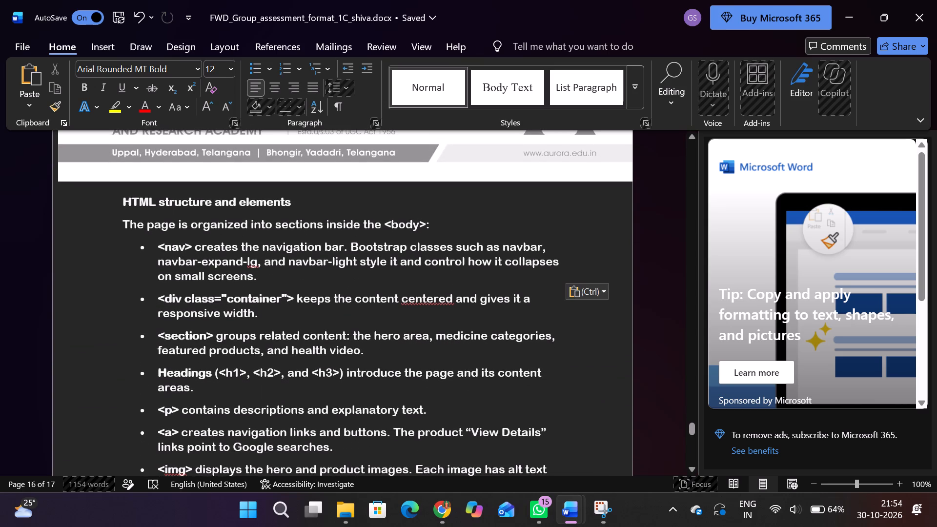
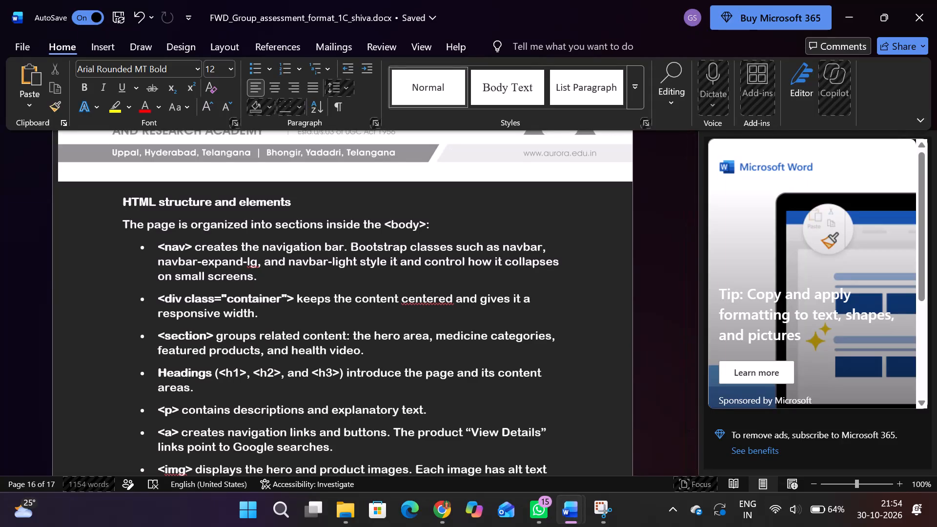
Recheck the images under the HTML, CSS and OUTPUT SCREENSHOT headings, down to the CODE EXPLANATION heading.
{"action": "scroll", "coordinate": [187, 347], "scroll_direction": "up", "scroll_amount": 3}
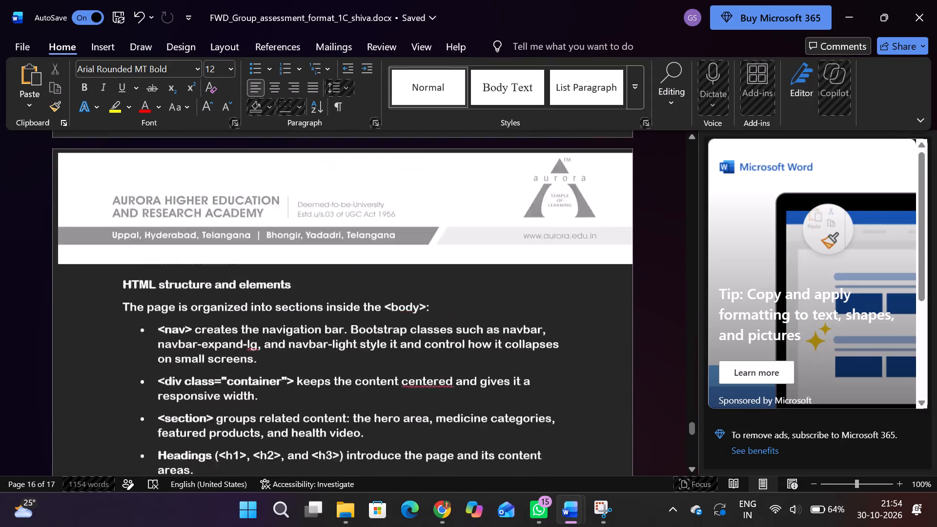
{"action": "scroll", "coordinate": [187, 347], "scroll_direction": "up", "scroll_amount": 3}
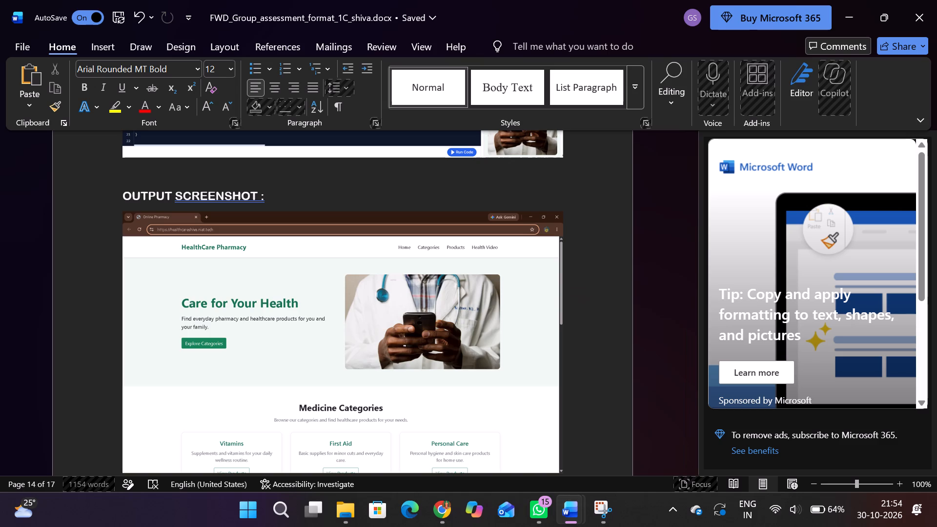
{"action": "scroll", "coordinate": [187, 347], "scroll_direction": "up", "scroll_amount": 3}
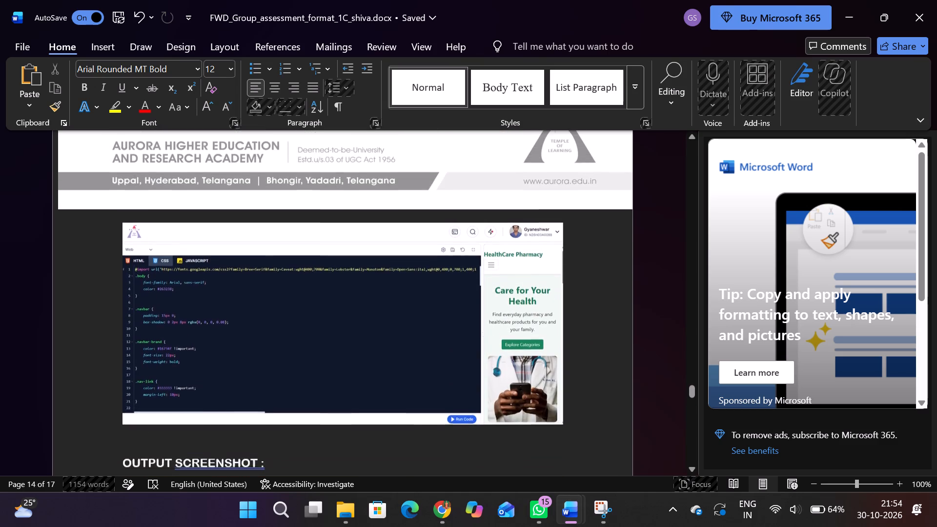
{"action": "scroll", "coordinate": [187, 347], "scroll_direction": "up", "scroll_amount": 4}
{"action": "scroll", "coordinate": [187, 347], "scroll_direction": "down", "scroll_amount": 1}
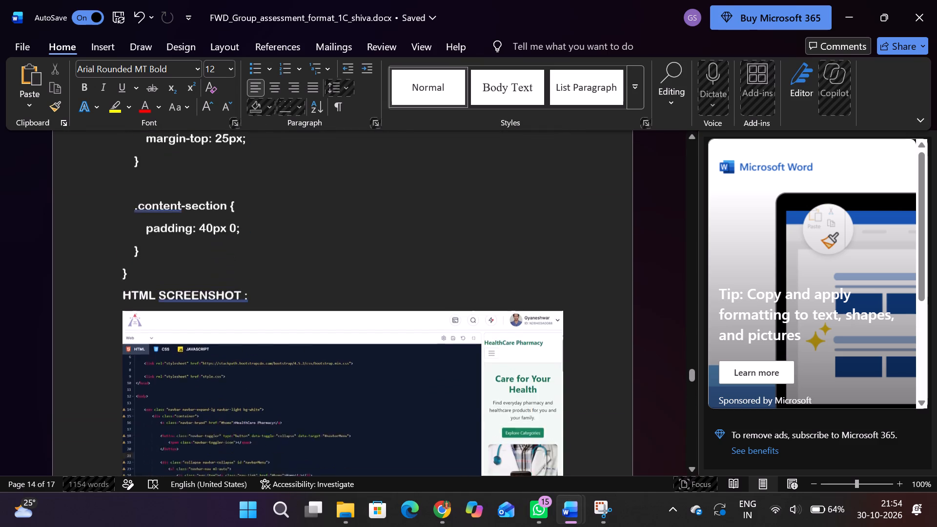
{"action": "scroll", "coordinate": [187, 347], "scroll_direction": "down", "scroll_amount": 9}
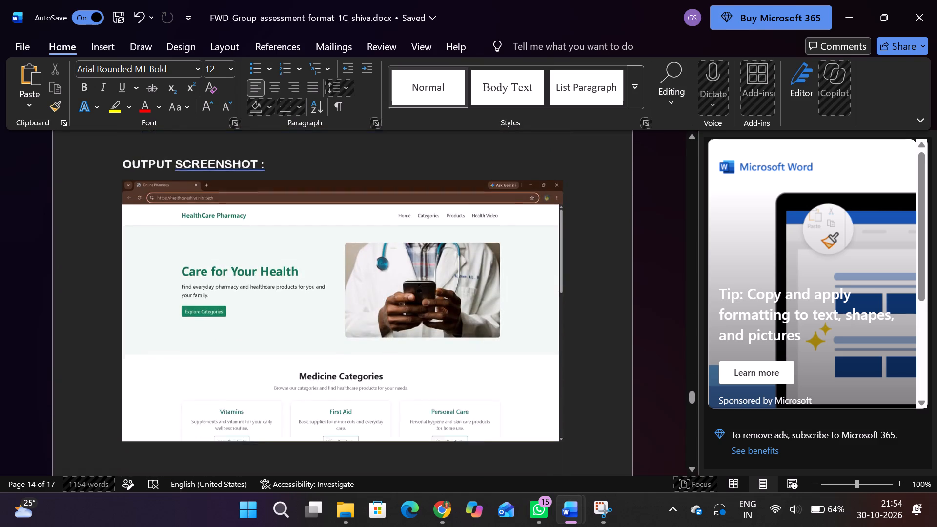
{"action": "scroll", "coordinate": [187, 347], "scroll_direction": "down", "scroll_amount": 8}
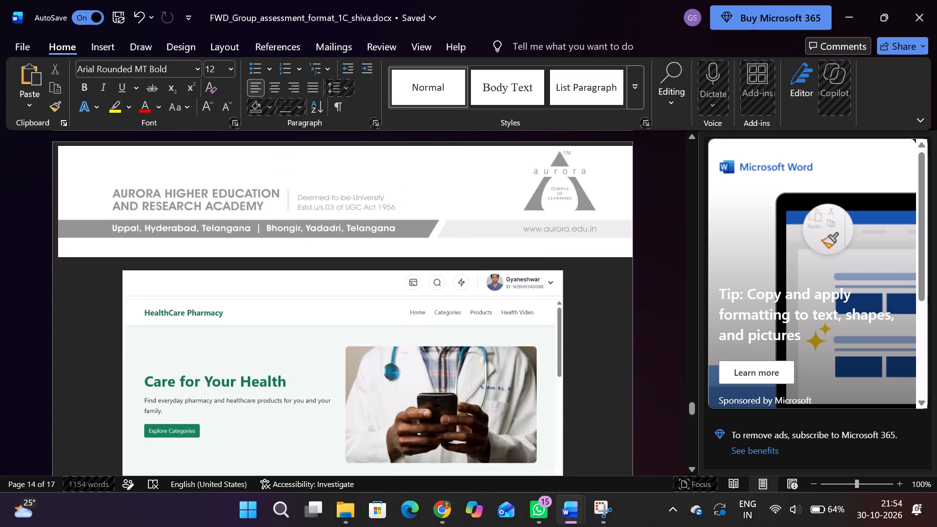
{"action": "scroll", "coordinate": [187, 347], "scroll_direction": "down", "scroll_amount": 1}
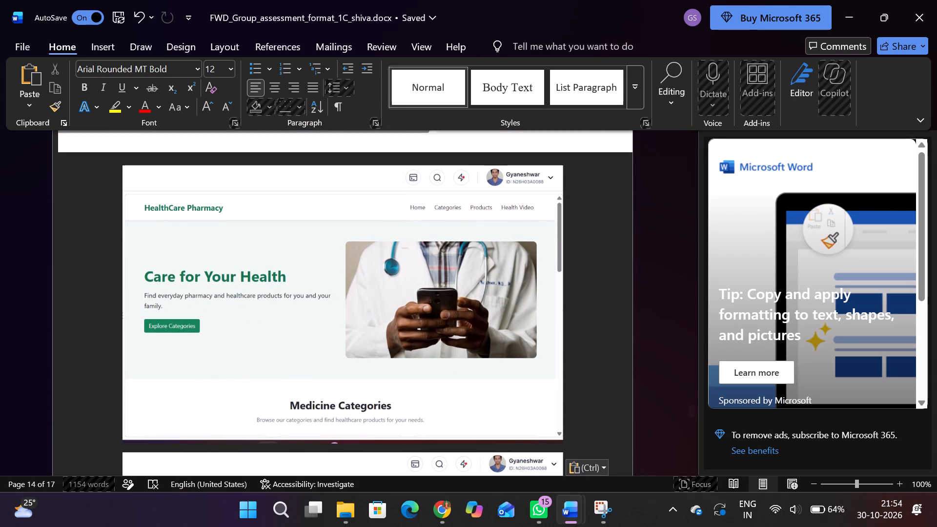
{"action": "scroll", "coordinate": [187, 347], "scroll_direction": "down", "scroll_amount": 8}
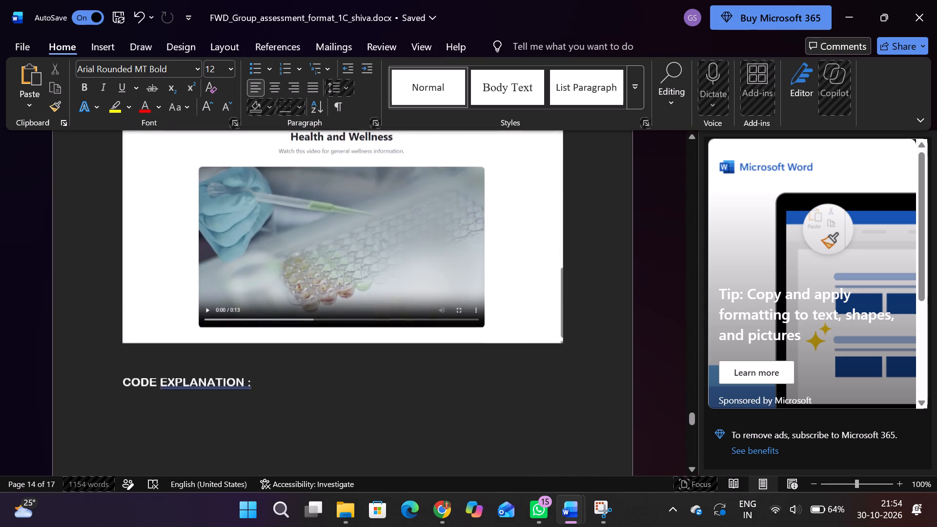
Read through the HTML structure and elements explanation, from the nav item to the button item.
{"action": "scroll", "coordinate": [187, 347], "scroll_direction": "down", "scroll_amount": 3}
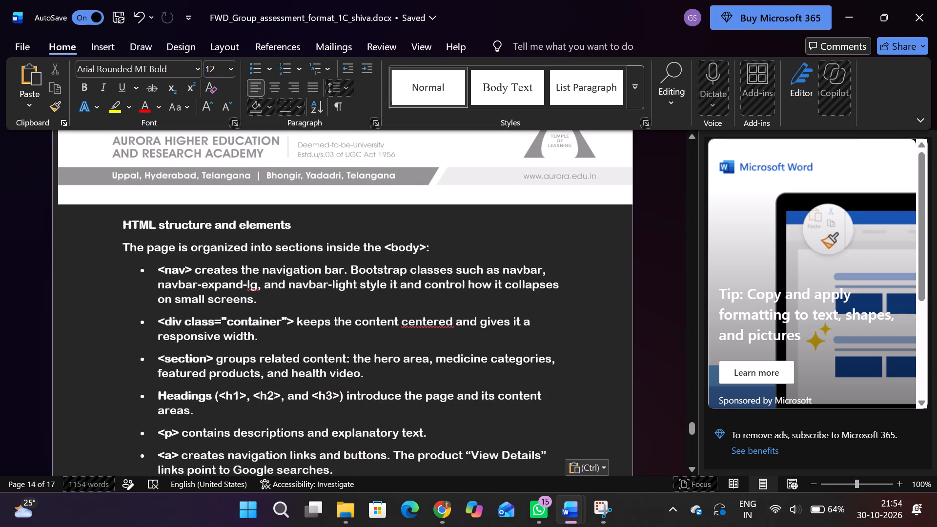
{"action": "scroll", "coordinate": [187, 347], "scroll_direction": "down", "scroll_amount": 6}
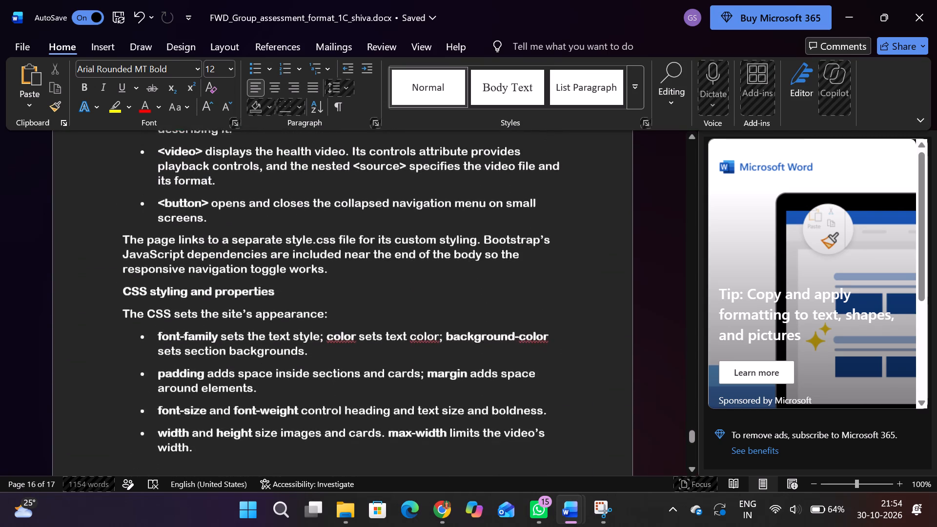
{"action": "scroll", "coordinate": [187, 347], "scroll_direction": "up", "scroll_amount": 2}
{"action": "scroll", "coordinate": [187, 347], "scroll_direction": "down", "scroll_amount": 3}
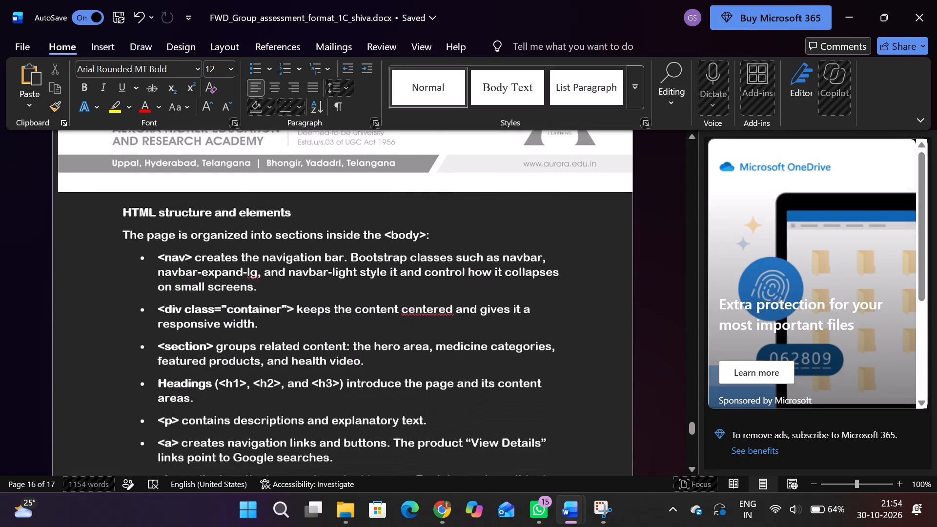
{"action": "scroll", "coordinate": [187, 347], "scroll_direction": "down", "scroll_amount": 1}
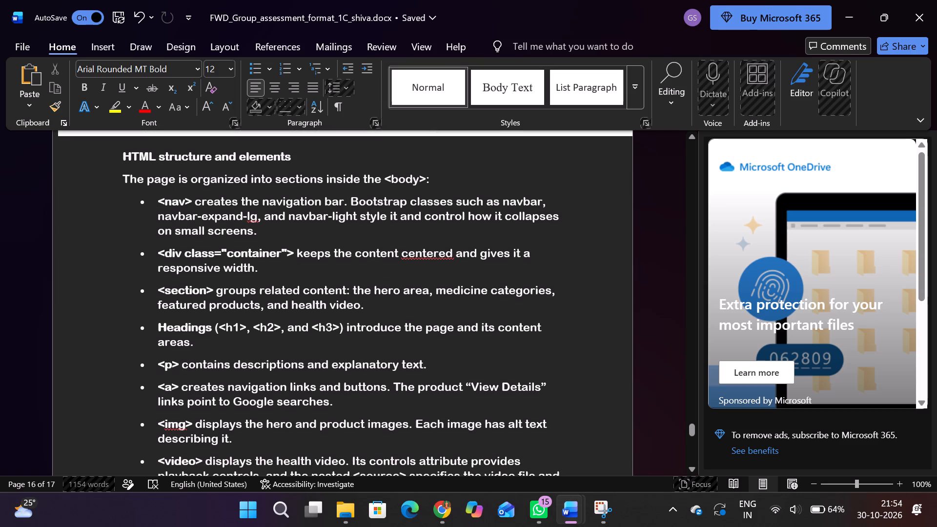
{"action": "scroll", "coordinate": [187, 347], "scroll_direction": "down", "scroll_amount": 1}
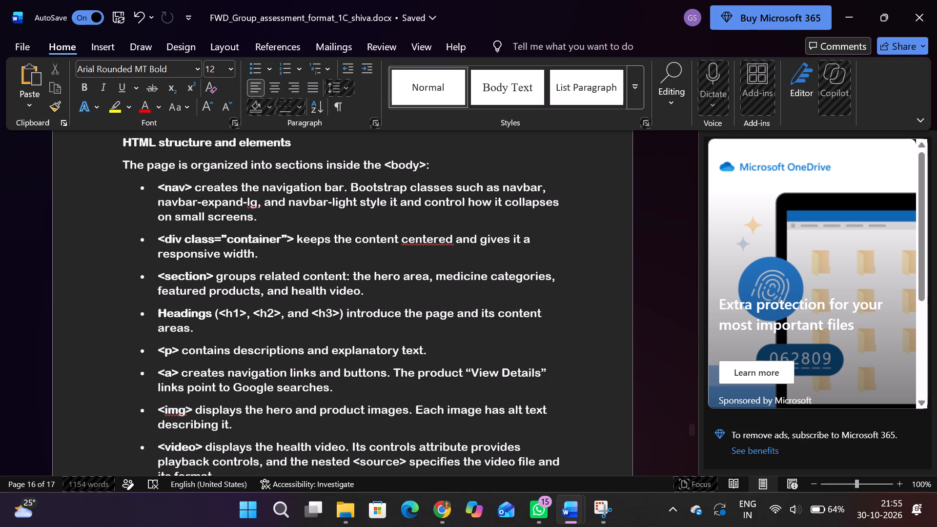
{"action": "scroll", "coordinate": [187, 347], "scroll_direction": "down", "scroll_amount": 3}
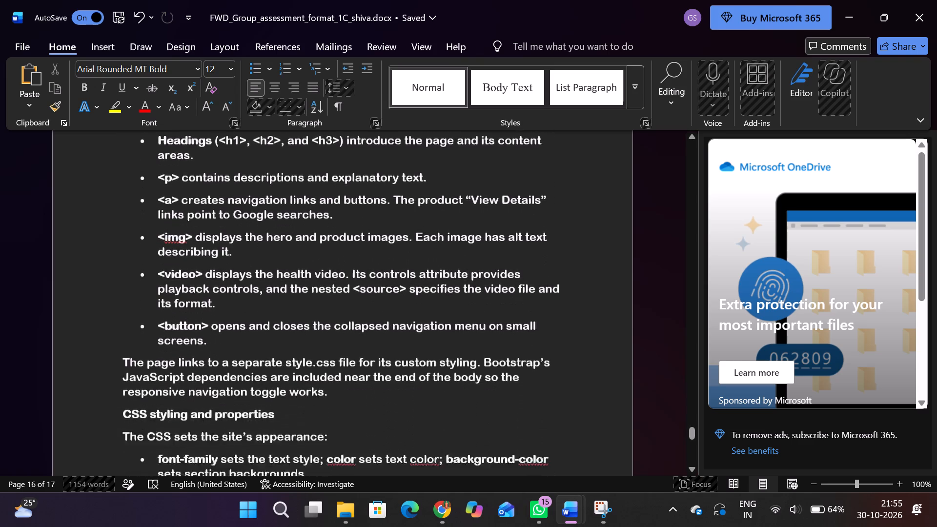
Read through the CSS styling and Bootstrap layout explanations down to the website URL at the document's end.
{"action": "scroll", "coordinate": [187, 347], "scroll_direction": "down", "scroll_amount": 3}
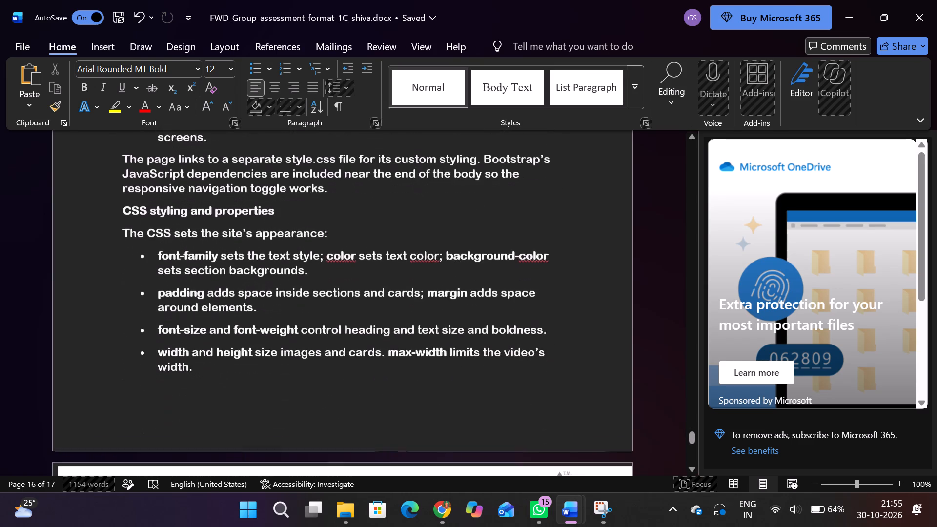
{"action": "scroll", "coordinate": [187, 347], "scroll_direction": "down", "scroll_amount": 4}
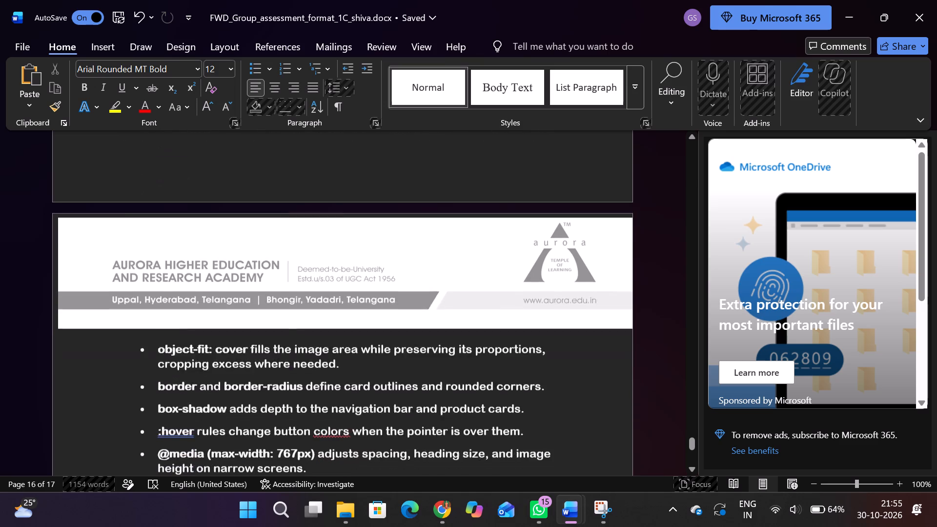
{"action": "scroll", "coordinate": [187, 347], "scroll_direction": "down", "scroll_amount": 6}
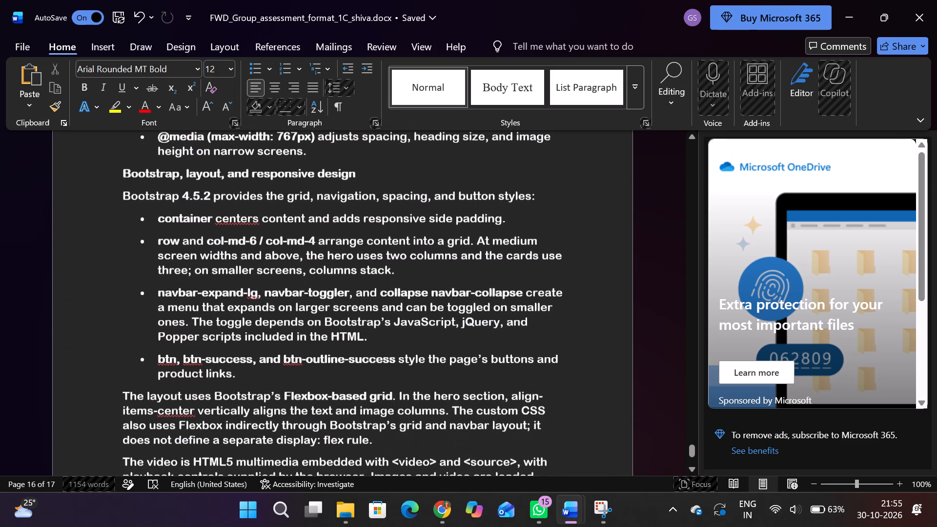
{"action": "scroll", "coordinate": [187, 347], "scroll_direction": "down", "scroll_amount": 3}
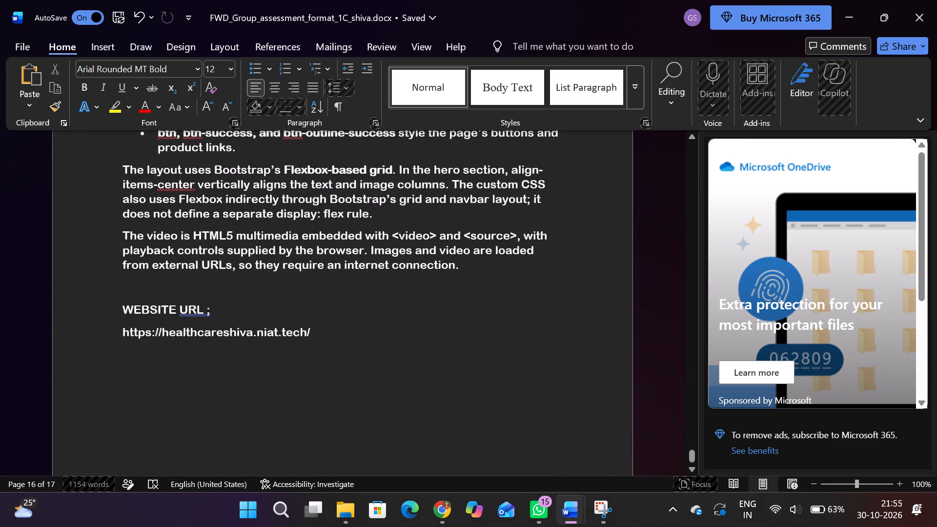
{"action": "scroll", "coordinate": [187, 347], "scroll_direction": "down", "scroll_amount": 1}
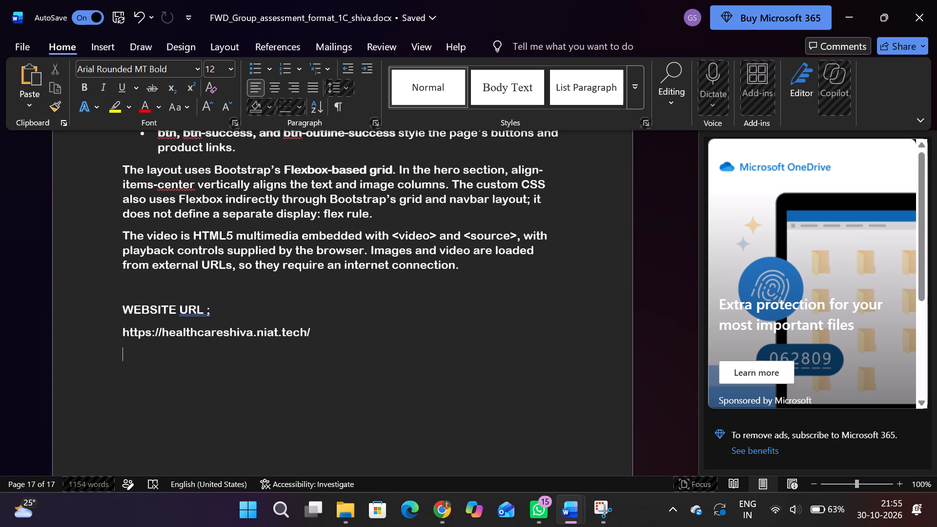
Print all pages of the document using Microsoft Print to PDF.
{"action": "key", "text": "ctrl+p"}
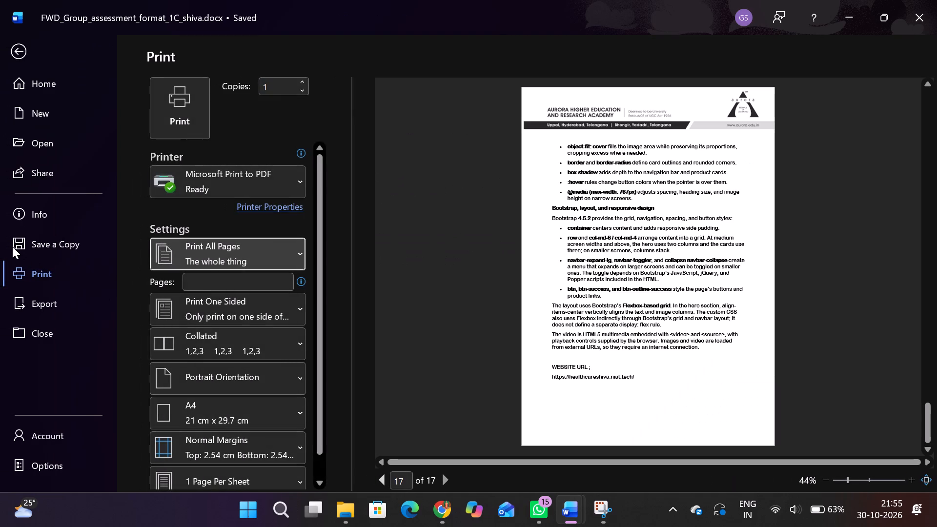
{"action": "left_click", "coordinate": [208, 180]}
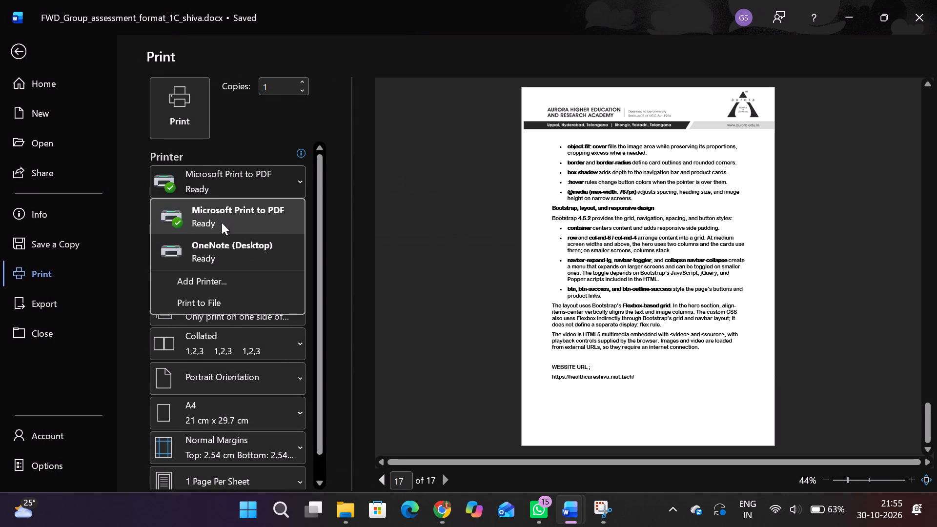
{"action": "left_click", "coordinate": [222, 223]}
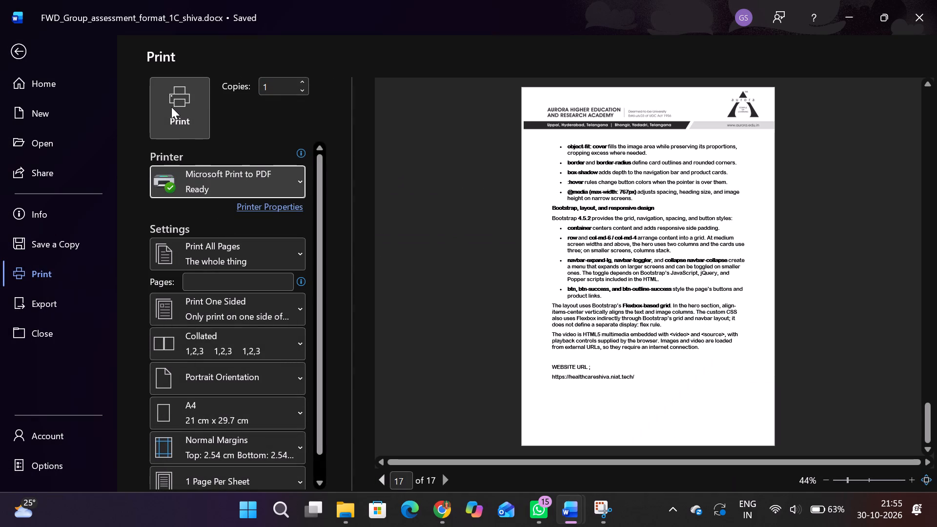
{"action": "left_click", "coordinate": [171, 111]}
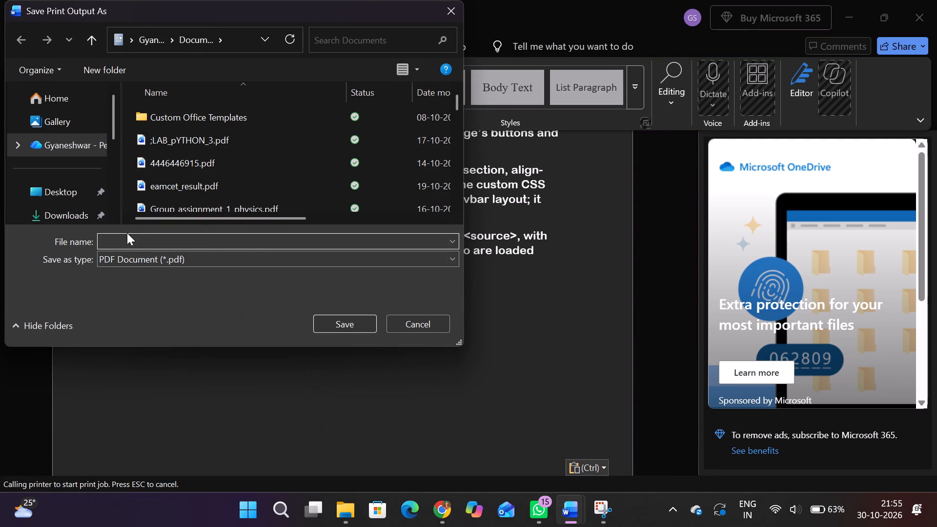
Save the printed PDF in the Documents folder as GROUP_ASSIGNMENT_WEB_DEV_31-10-2026.
{"action": "left_click", "coordinate": [124, 234]}
{"action": "type", "text": "GROUP"}
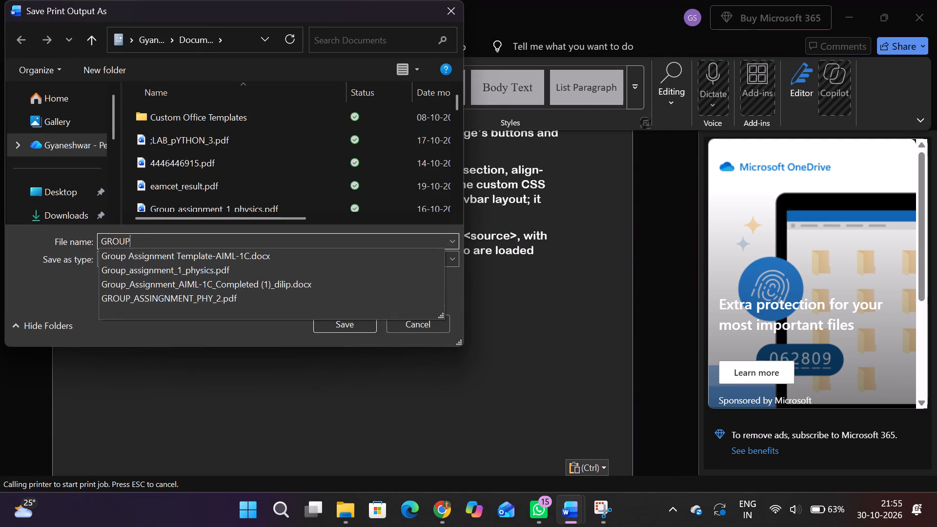
{"action": "key", "text": "shift+underscore"}
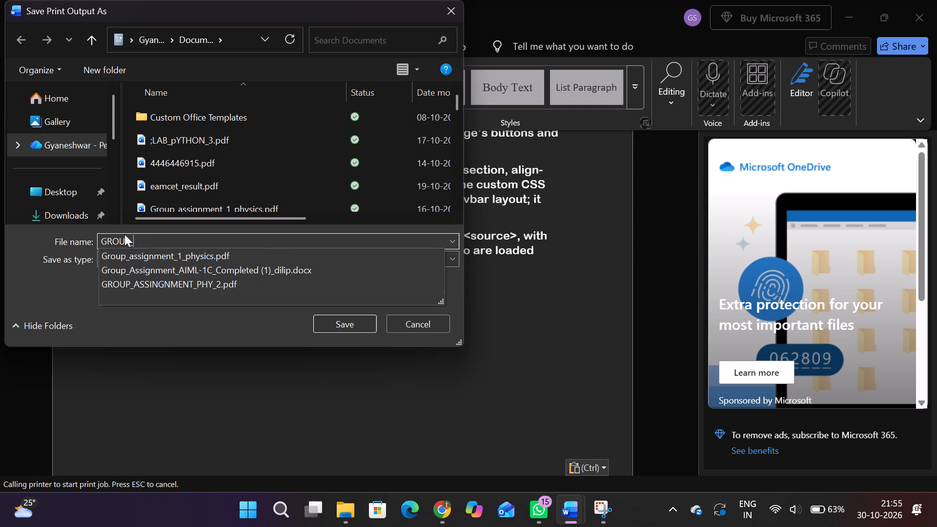
{"action": "type", "text": "aSSIGNMENT"}
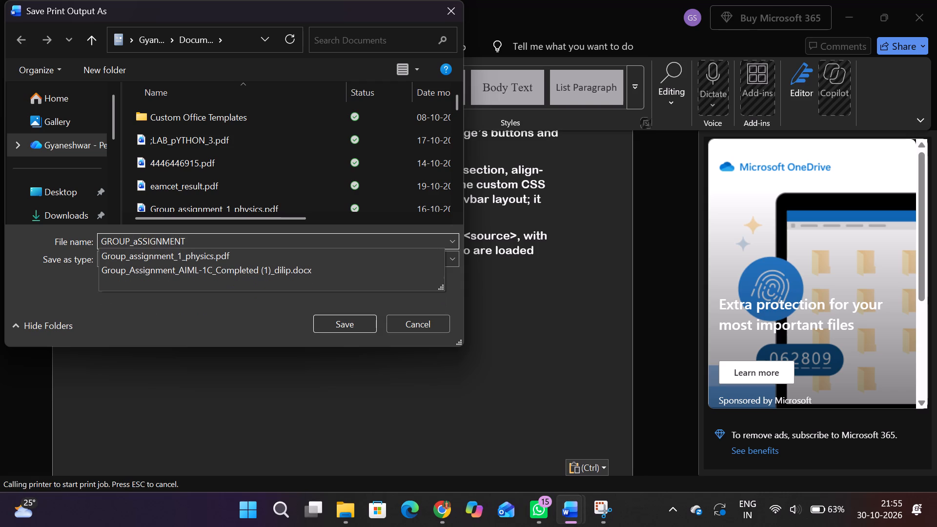
{"action": "key", "text": "shift+underscore"}
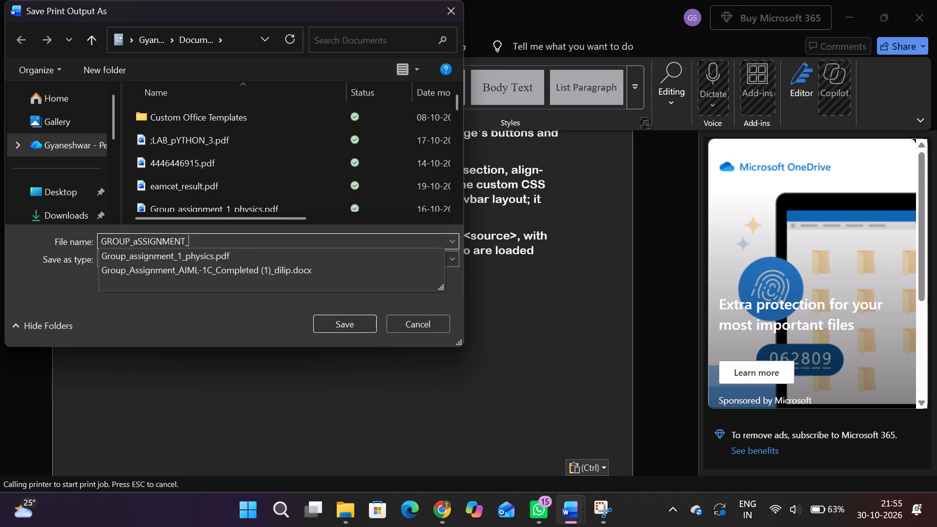
{"action": "left_click", "coordinate": [137, 239]}
{"action": "key", "text": "BackSpace"}
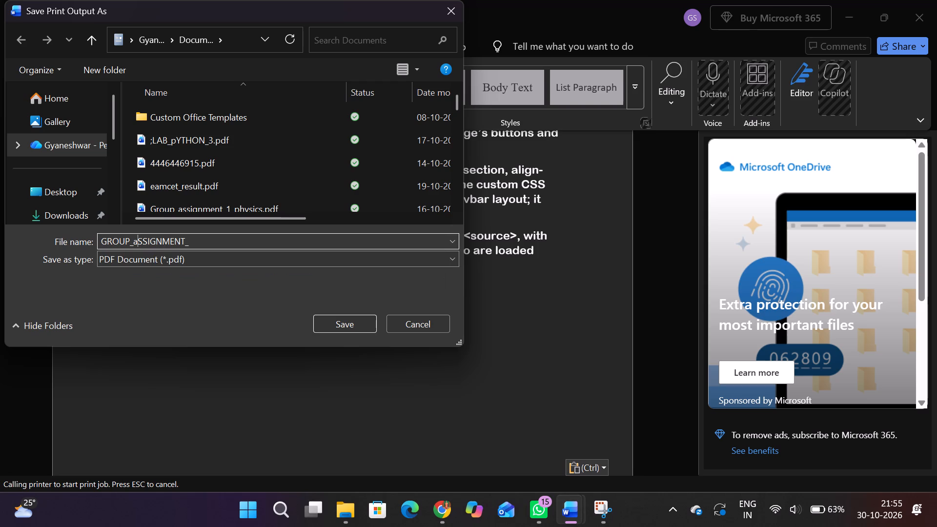
{"action": "key", "text": "a"}
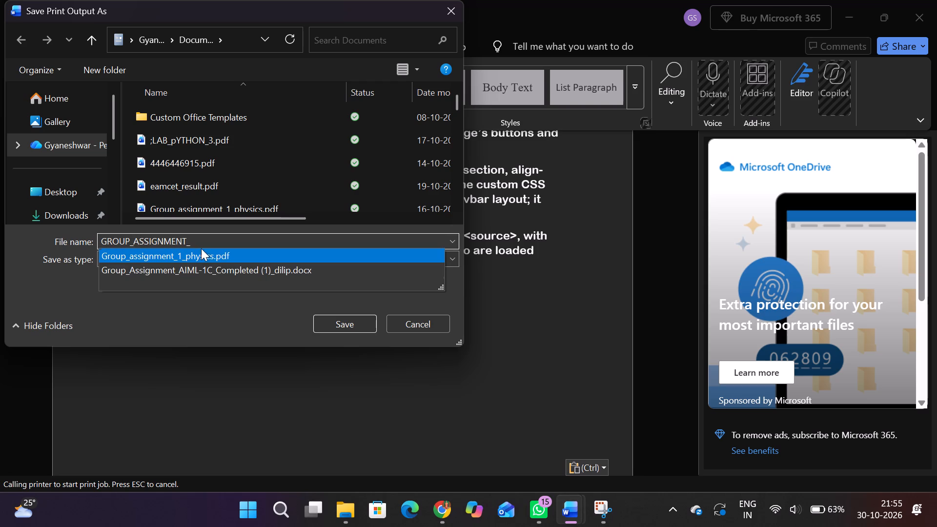
{"action": "left_click", "coordinate": [192, 240]}
{"action": "type", "text": "WE"}
{"action": "key", "text": "b"}
{"action": "key", "text": "shift+underscore"}
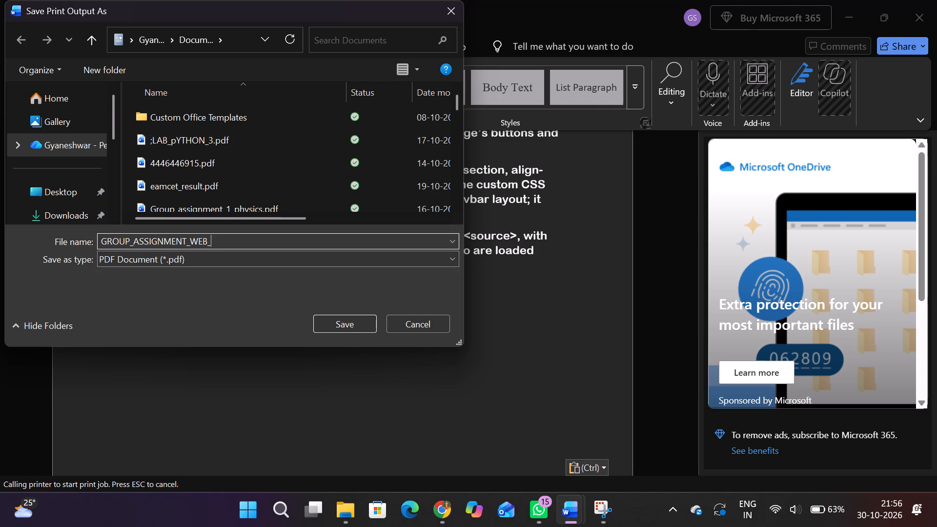
{"action": "type", "text": "DEV"}
{"action": "key", "text": "shift+underscore"}
{"action": "type", "text": "31"}
{"action": "key", "text": "minus"}
{"action": "type", "text": "10-2026"}
{"action": "left_click", "coordinate": [336, 321]}
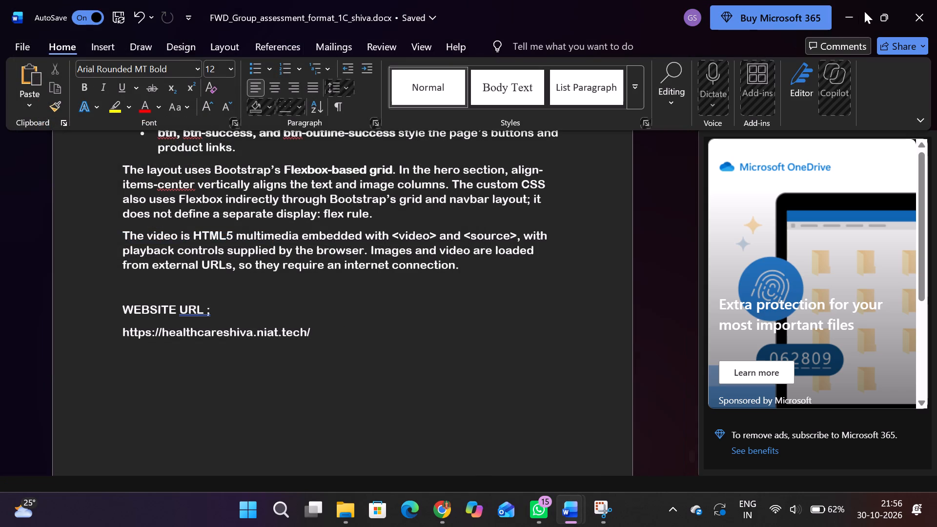
Look back through the whole document from the website URL up to the student details table on the first page.
{"action": "scroll", "coordinate": [550, 269], "scroll_direction": "up", "scroll_amount": 7}
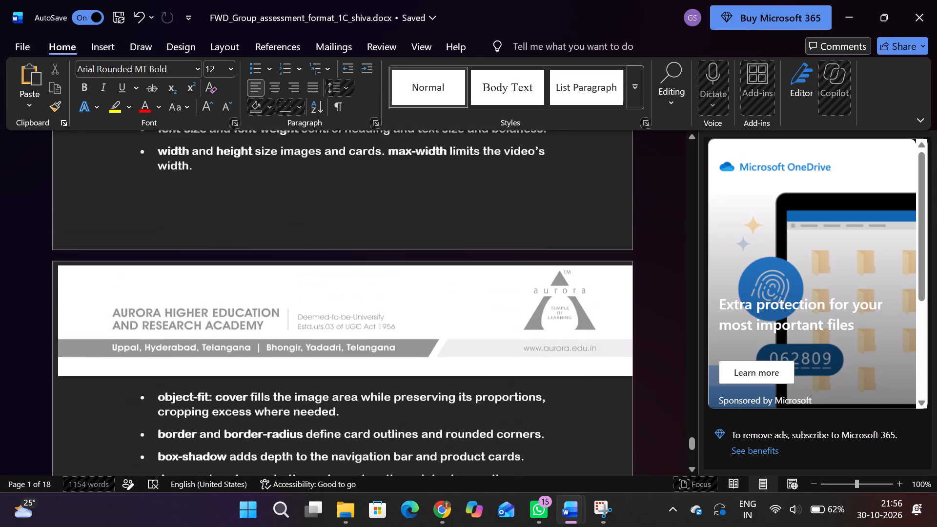
{"action": "scroll", "coordinate": [550, 269], "scroll_direction": "up", "scroll_amount": 7}
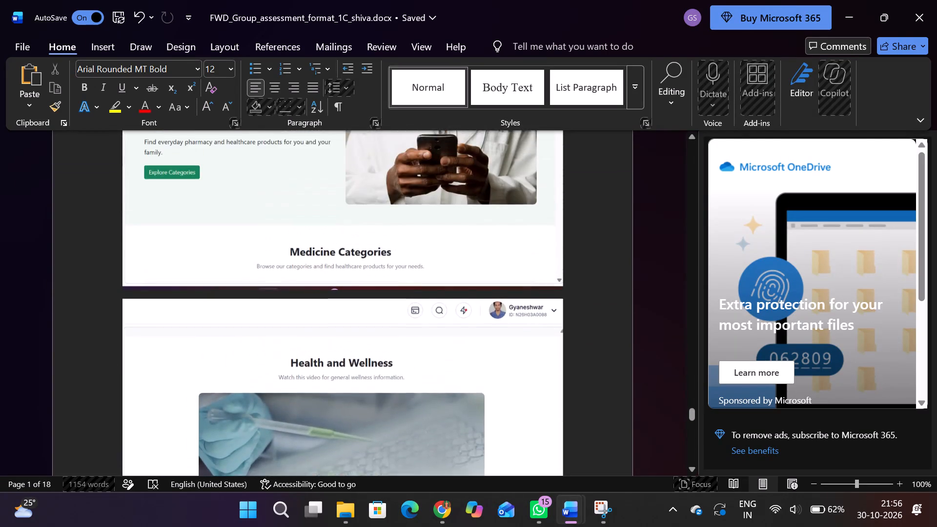
{"action": "scroll", "coordinate": [550, 269], "scroll_direction": "up", "scroll_amount": 3}
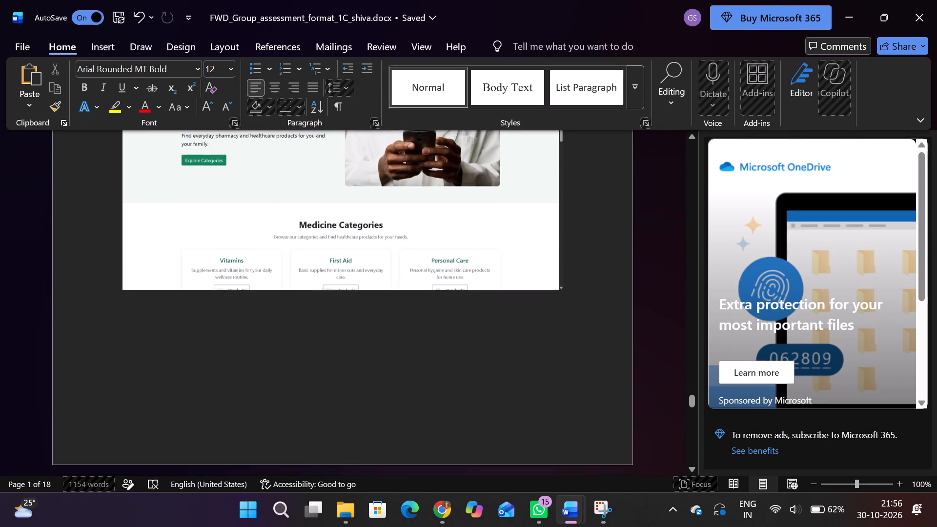
{"action": "scroll", "coordinate": [550, 269], "scroll_direction": "up", "scroll_amount": 1}
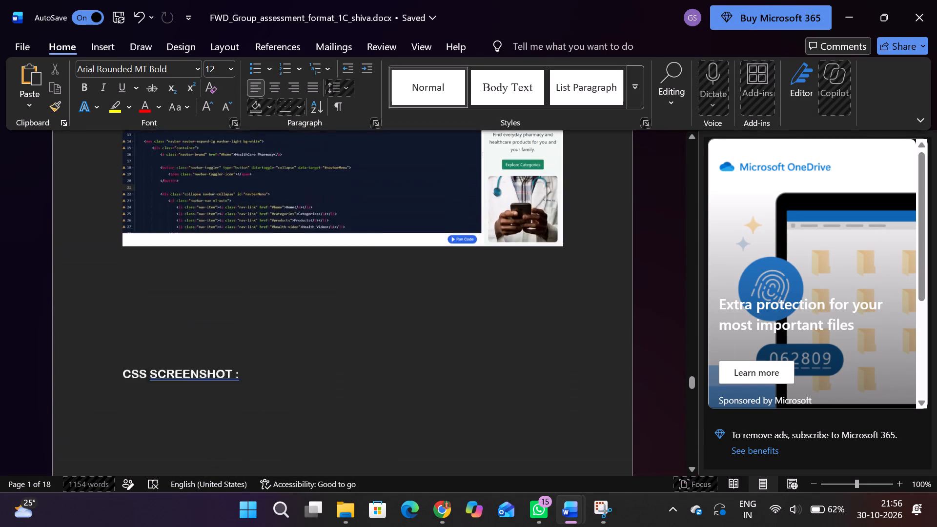
{"action": "scroll", "coordinate": [550, 269], "scroll_direction": "up", "scroll_amount": 7}
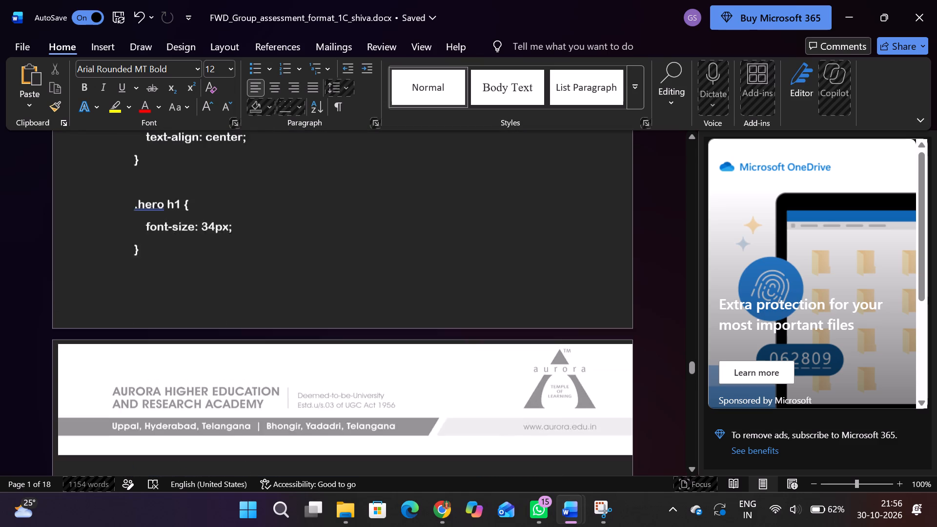
{"action": "scroll", "coordinate": [550, 269], "scroll_direction": "up", "scroll_amount": 7}
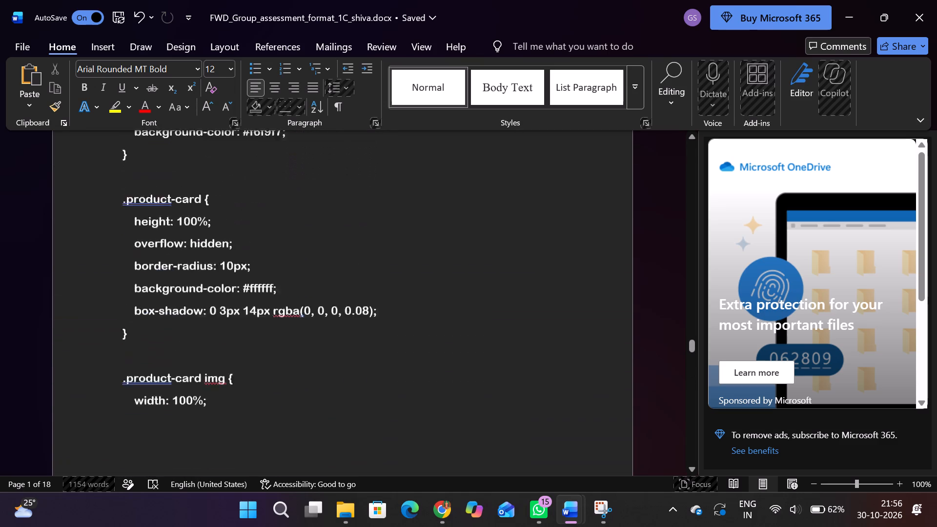
{"action": "scroll", "coordinate": [550, 269], "scroll_direction": "up", "scroll_amount": 7}
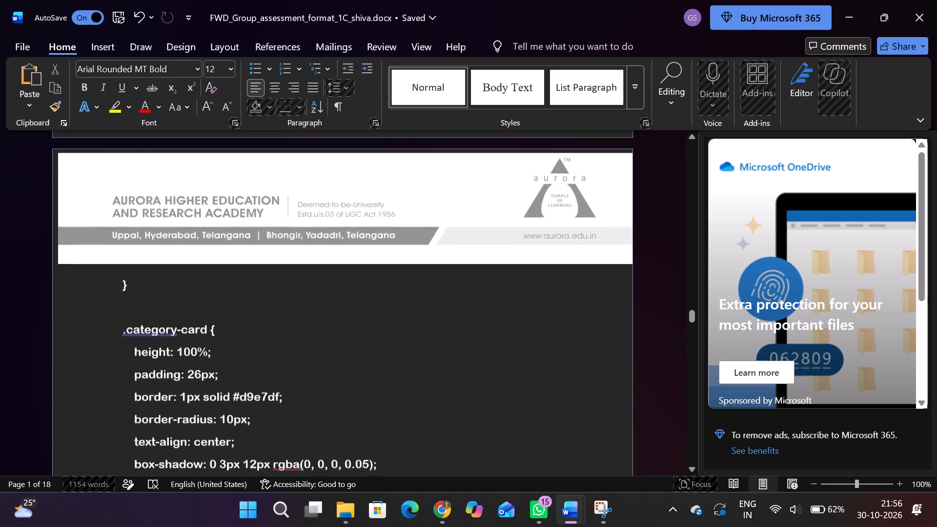
{"action": "scroll", "coordinate": [550, 269], "scroll_direction": "up", "scroll_amount": 13}
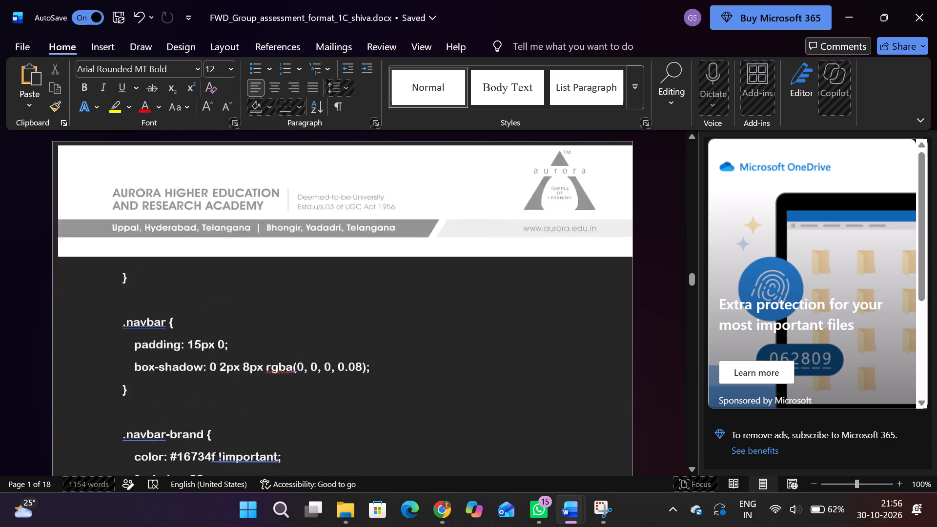
{"action": "scroll", "coordinate": [550, 269], "scroll_direction": "up", "scroll_amount": 12}
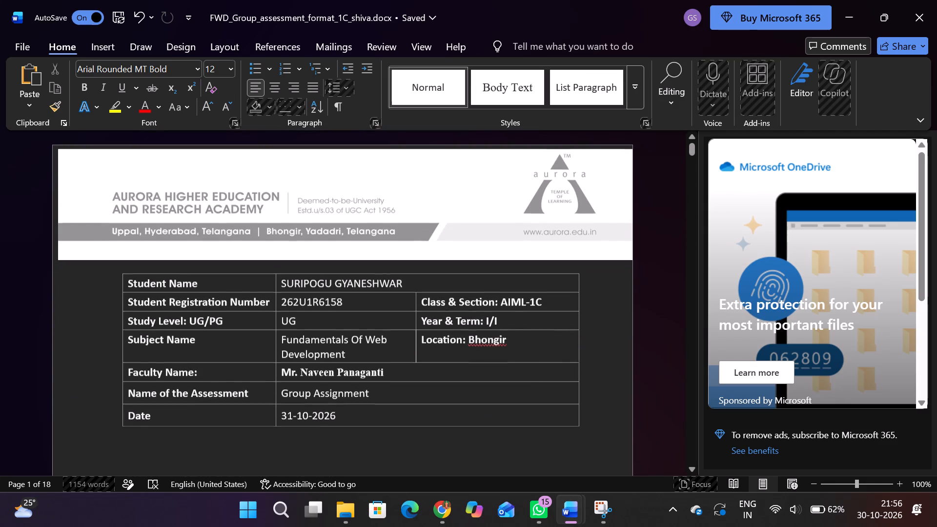
Skim the HTML and CSS code pages from the student details table down to the HTML SCREENSHOT heading.
{"action": "scroll", "coordinate": [550, 269], "scroll_direction": "down", "scroll_amount": 17}
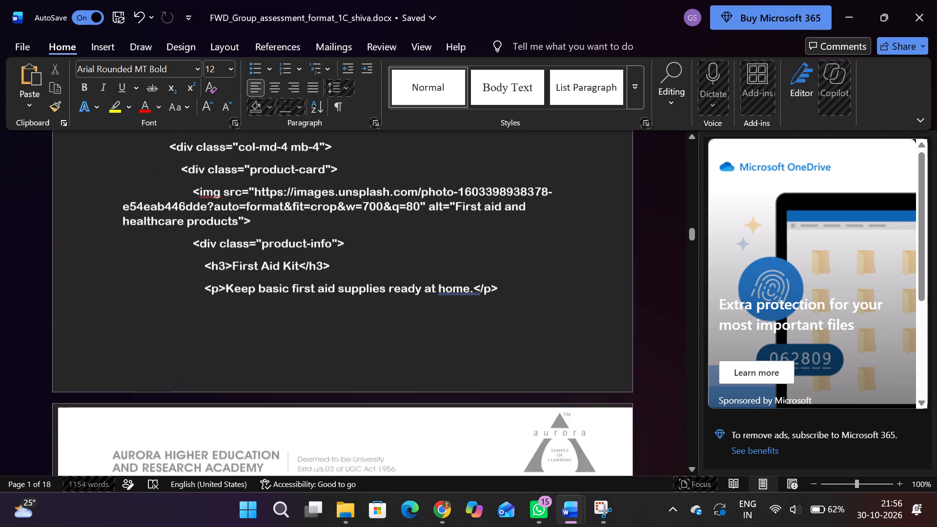
{"action": "scroll", "coordinate": [550, 269], "scroll_direction": "down", "scroll_amount": 9}
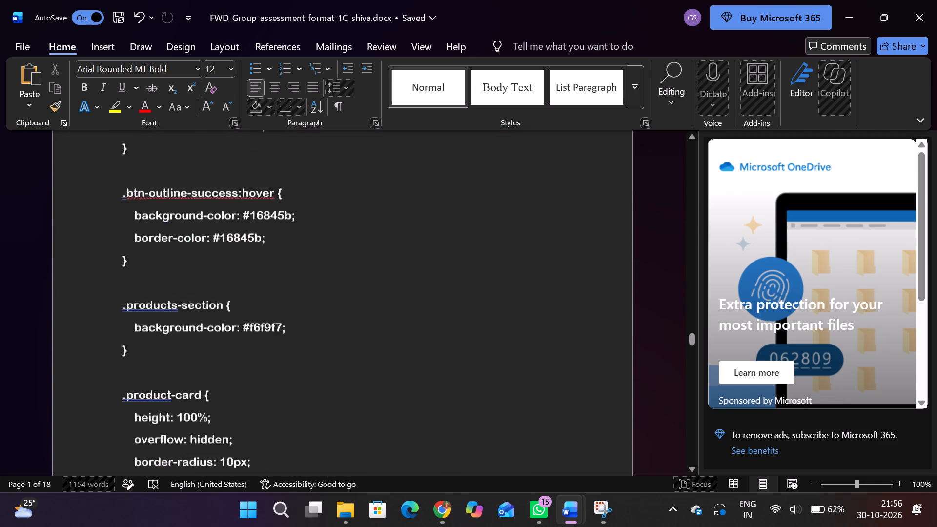
{"action": "scroll", "coordinate": [550, 269], "scroll_direction": "down", "scroll_amount": 4}
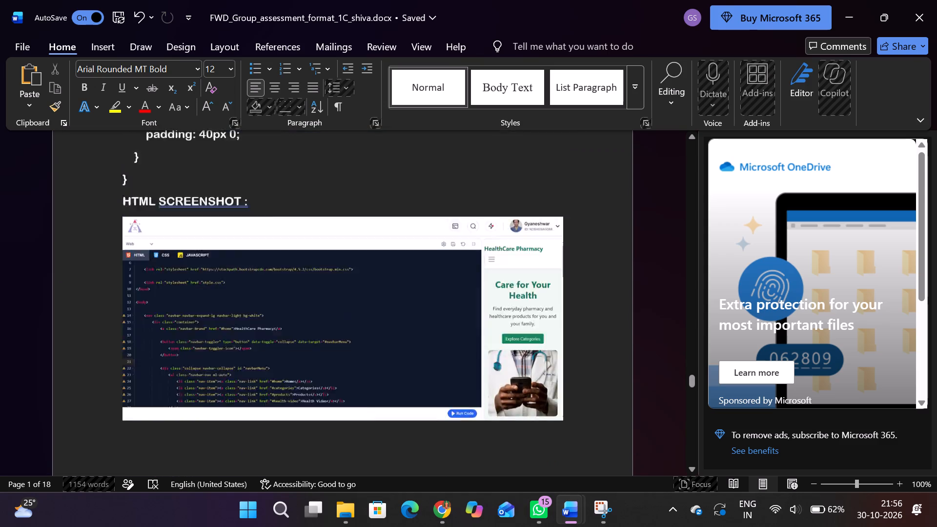
Examine the images under the HTML, CSS and OUTPUT SCREENSHOT headings, including the Health and Wellness video image.
{"action": "scroll", "coordinate": [550, 269], "scroll_direction": "down", "scroll_amount": 1}
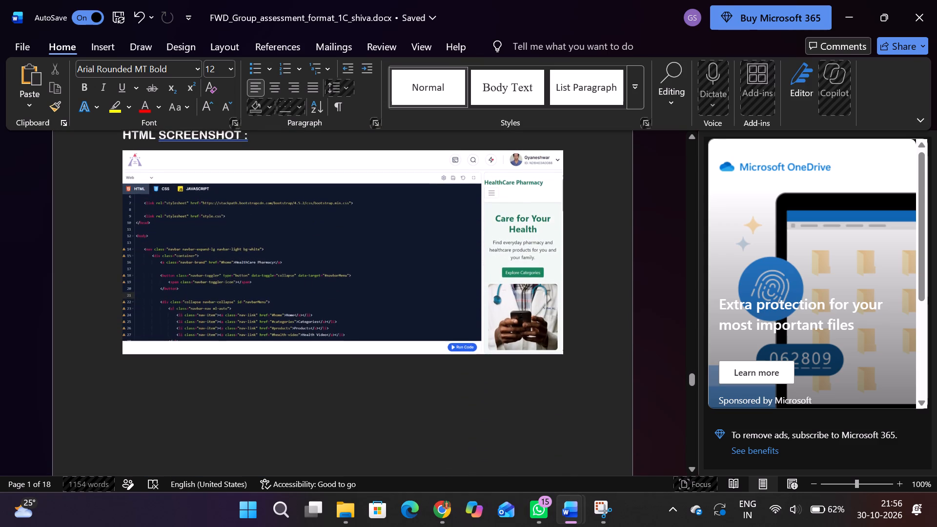
{"action": "scroll", "coordinate": [550, 269], "scroll_direction": "down", "scroll_amount": 2}
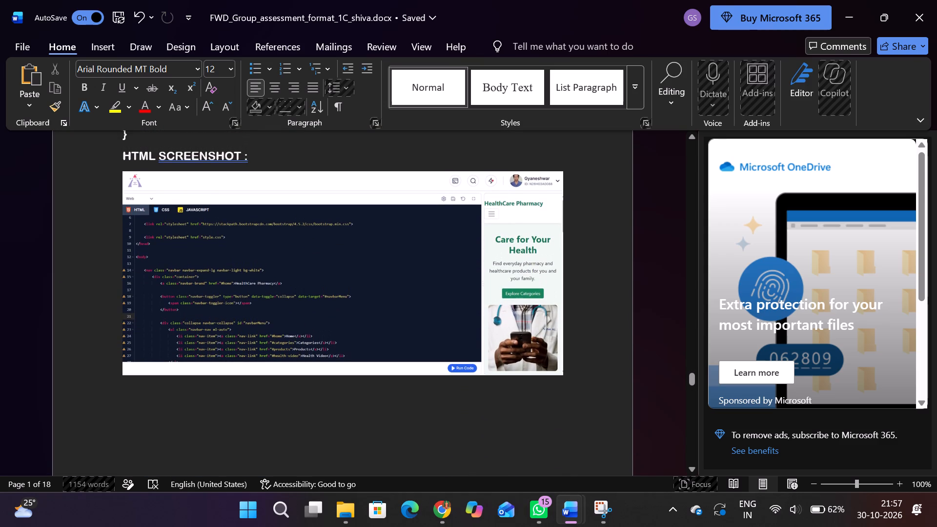
{"action": "scroll", "coordinate": [550, 269], "scroll_direction": "down", "scroll_amount": 4}
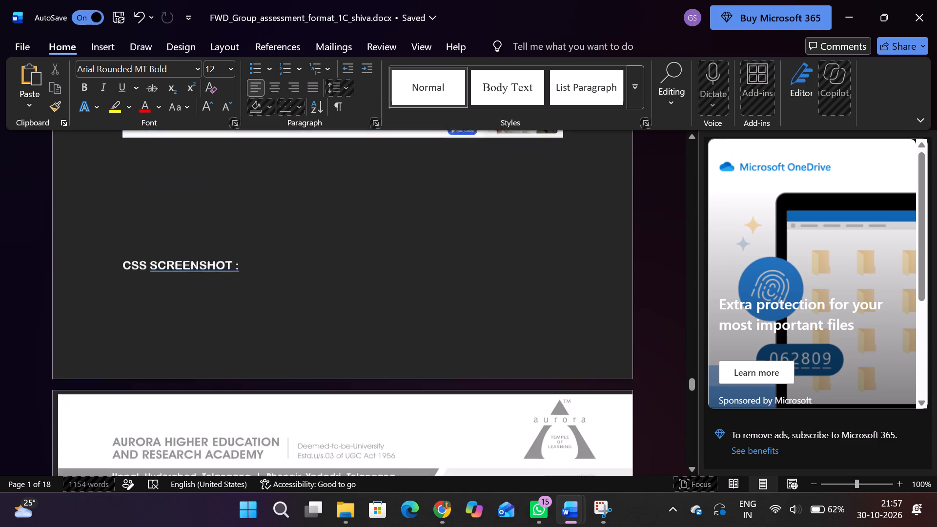
{"action": "scroll", "coordinate": [550, 269], "scroll_direction": "down", "scroll_amount": 6}
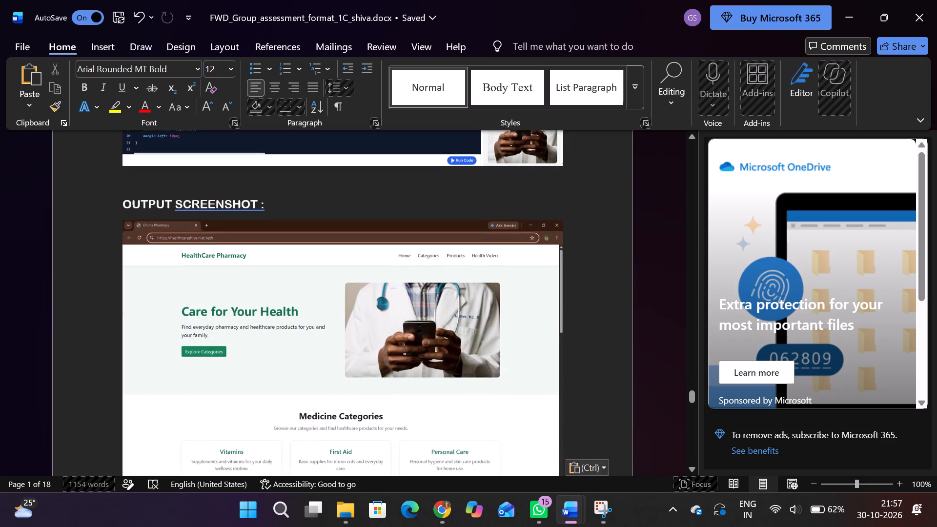
{"action": "scroll", "coordinate": [550, 269], "scroll_direction": "down", "scroll_amount": 2}
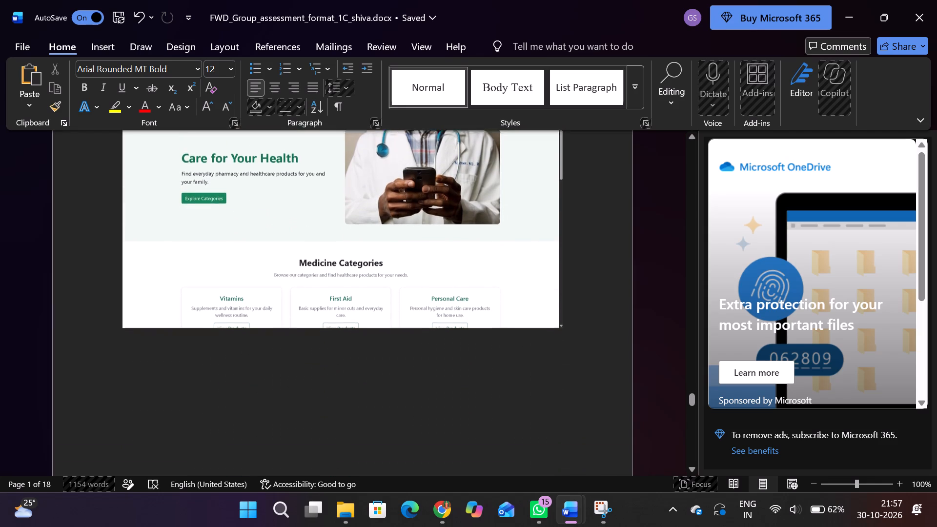
{"action": "scroll", "coordinate": [550, 269], "scroll_direction": "down", "scroll_amount": 9}
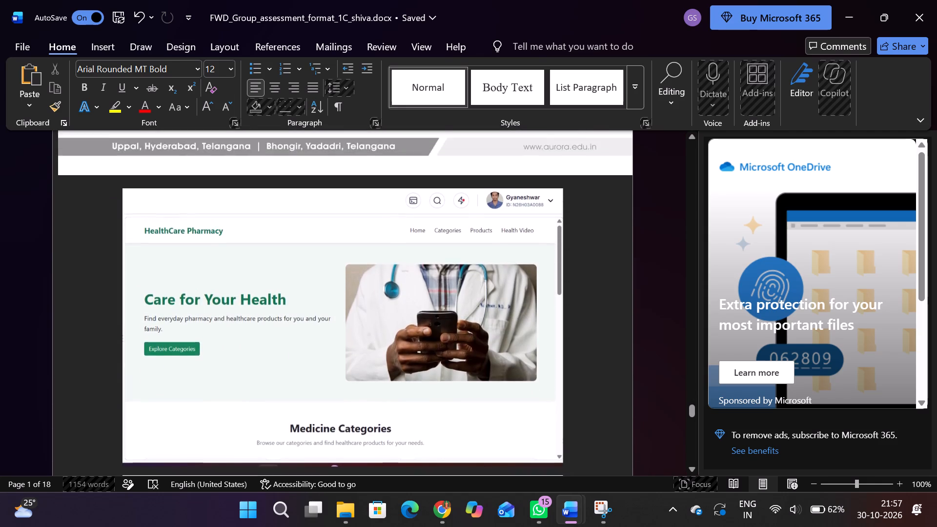
{"action": "scroll", "coordinate": [550, 269], "scroll_direction": "down", "scroll_amount": 1}
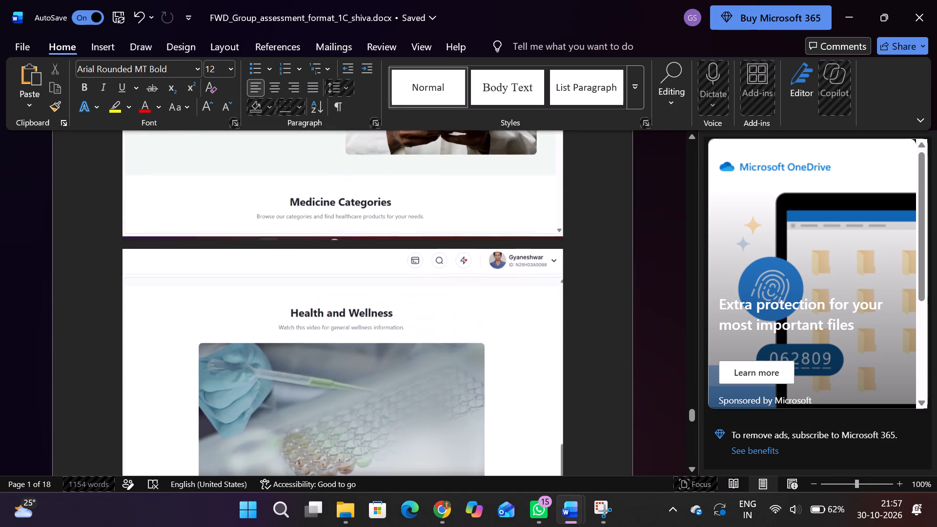
{"action": "scroll", "coordinate": [550, 269], "scroll_direction": "up", "scroll_amount": 9}
{"action": "scroll", "coordinate": [550, 269], "scroll_direction": "down", "scroll_amount": 1}
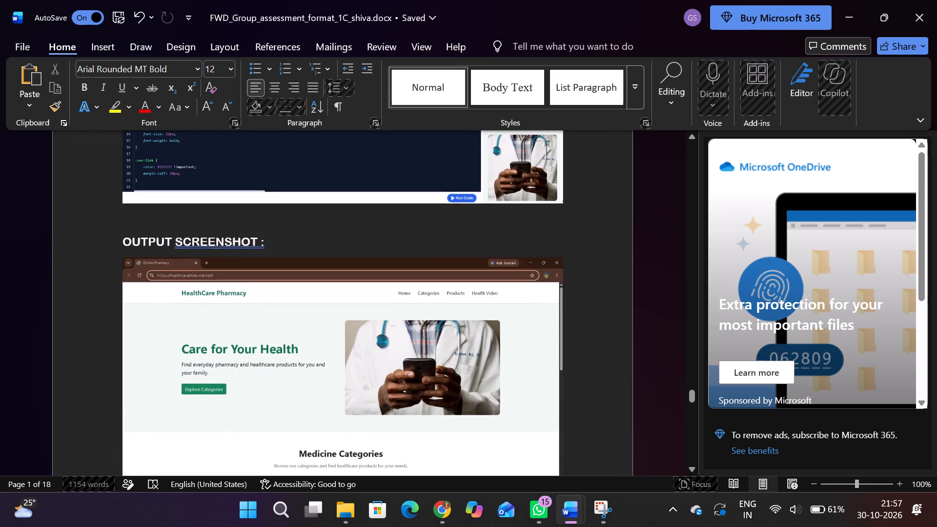
{"action": "scroll", "coordinate": [550, 269], "scroll_direction": "down", "scroll_amount": 3}
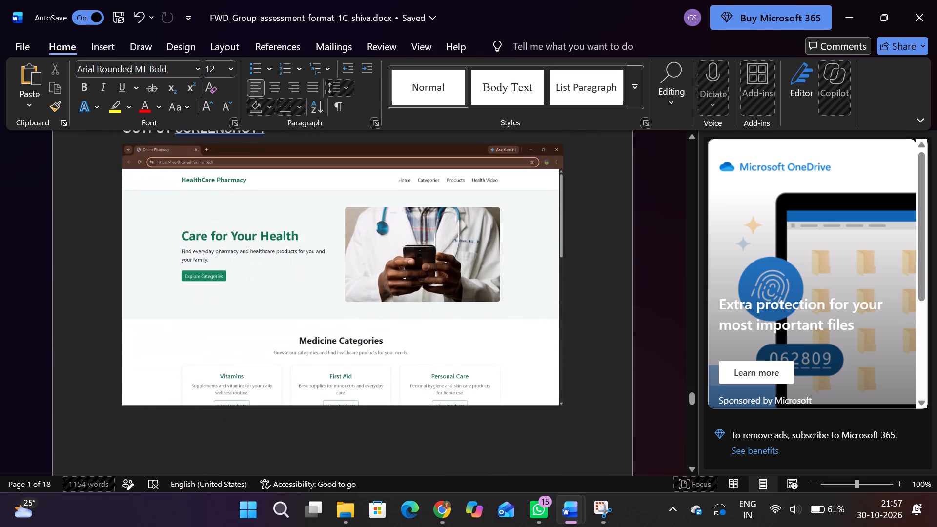
Snap the assignment document window to half of the screen to work beside another open window.
{"action": "key", "text": "super+Left"}
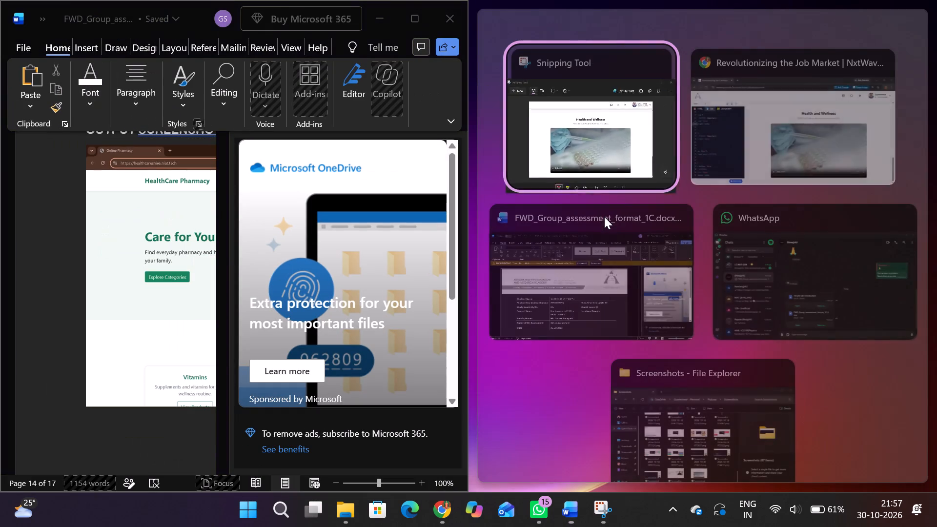
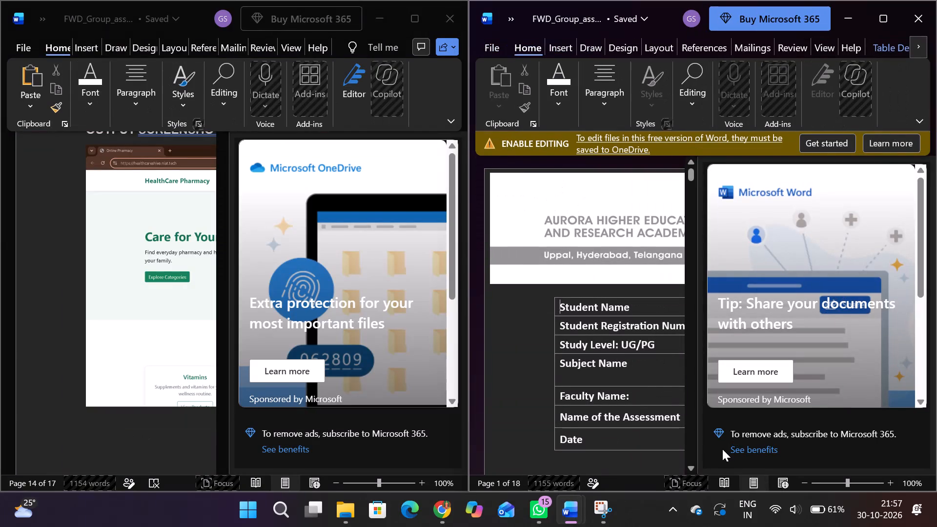
Skim the other student's copy of the assignment from the student details table through the HTML and CSS code pages.
{"action": "scroll", "coordinate": [640, 381], "scroll_direction": "down", "scroll_amount": 3}
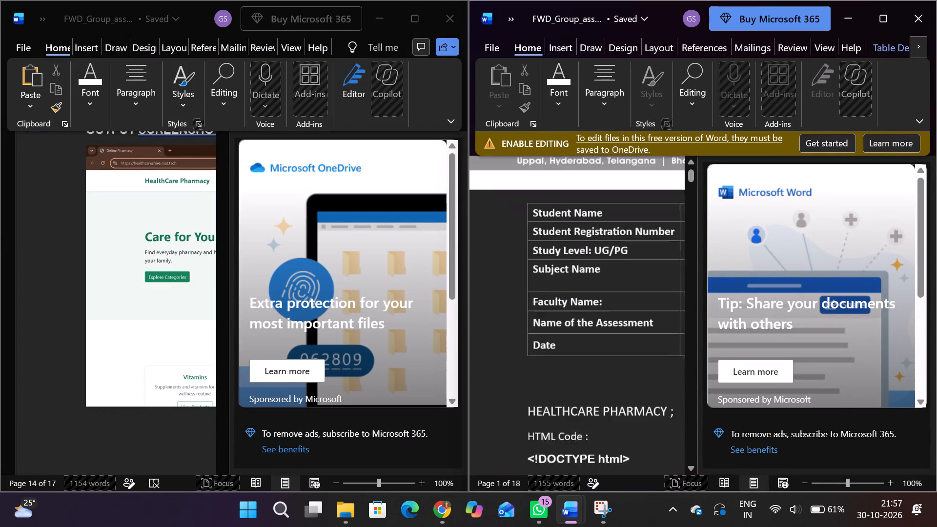
{"action": "scroll", "coordinate": [640, 381], "scroll_direction": "down", "scroll_amount": 13}
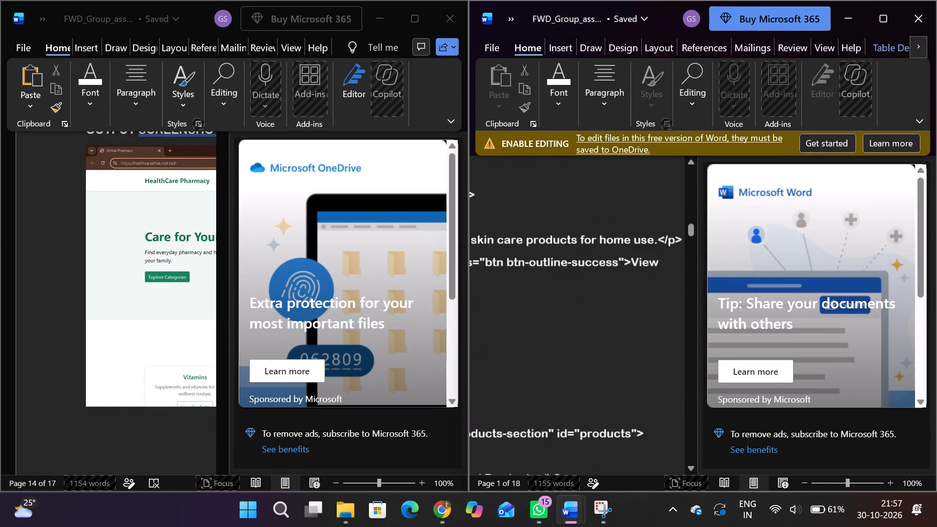
{"action": "scroll", "coordinate": [640, 381], "scroll_direction": "down", "scroll_amount": 9}
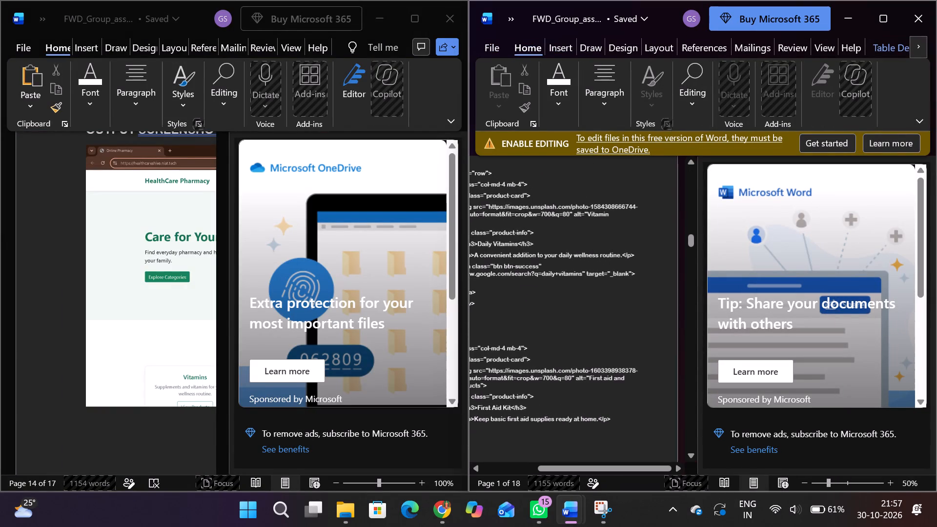
{"action": "scroll", "coordinate": [548, 322], "scroll_direction": "right", "scroll_amount": 2}
{"action": "scroll", "coordinate": [548, 322], "scroll_direction": "down", "scroll_amount": 7}
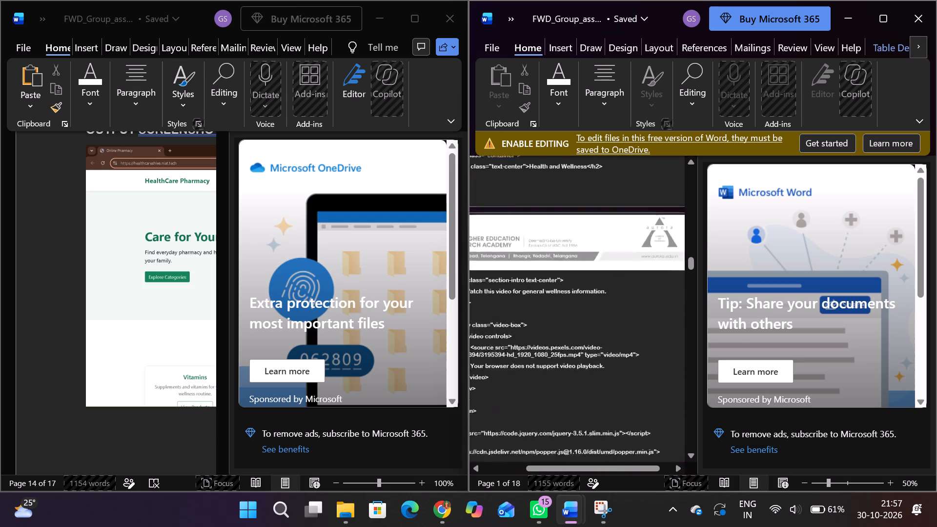
{"action": "scroll", "coordinate": [548, 322], "scroll_direction": "down", "scroll_amount": 1}
{"action": "scroll", "coordinate": [548, 322], "scroll_direction": "up", "scroll_amount": 4}
{"action": "scroll", "coordinate": [548, 322], "scroll_direction": "down", "scroll_amount": 10}
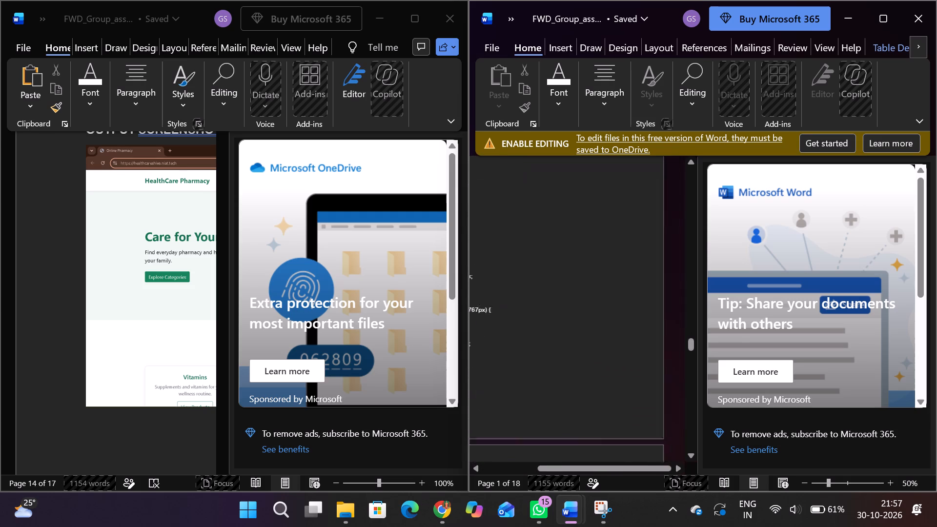
Examine the HTML, CSS and output screenshots in the other student's copy, through to the website URL on the last page.
{"action": "scroll", "coordinate": [548, 322], "scroll_direction": "down", "scroll_amount": 1}
{"action": "scroll", "coordinate": [548, 322], "scroll_direction": "up", "scroll_amount": 3}
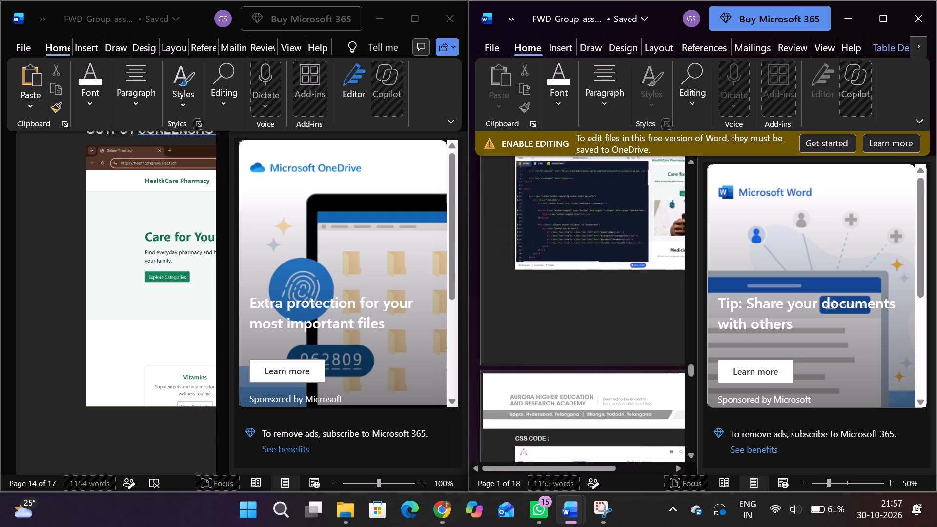
{"action": "scroll", "coordinate": [548, 322], "scroll_direction": "up", "scroll_amount": 3}
{"action": "scroll", "coordinate": [548, 322], "scroll_direction": "left", "scroll_amount": 1}
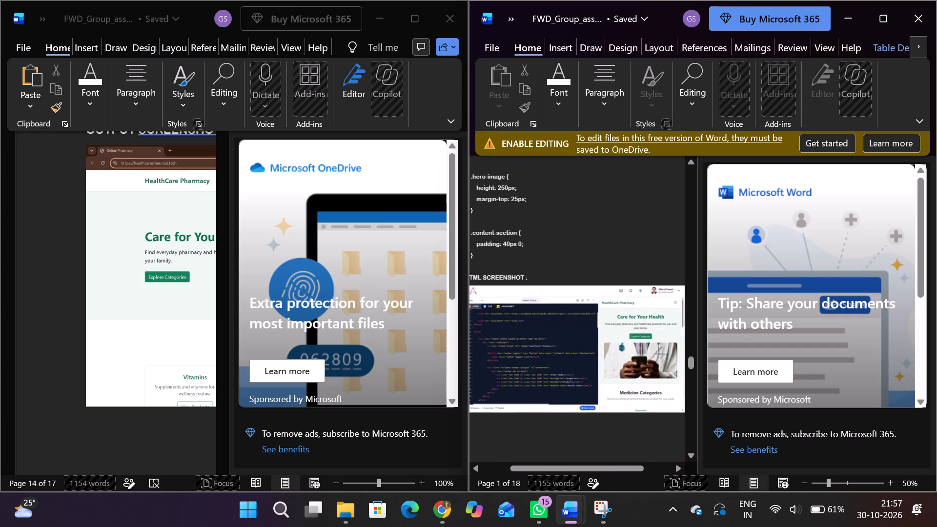
{"action": "scroll", "coordinate": [548, 322], "scroll_direction": "left", "scroll_amount": 1}
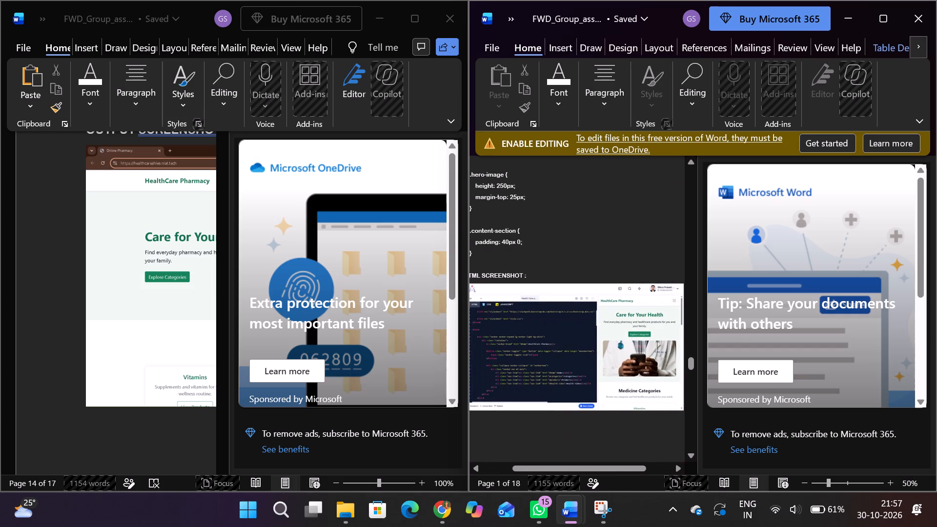
{"action": "scroll", "coordinate": [548, 322], "scroll_direction": "down", "scroll_amount": 5}
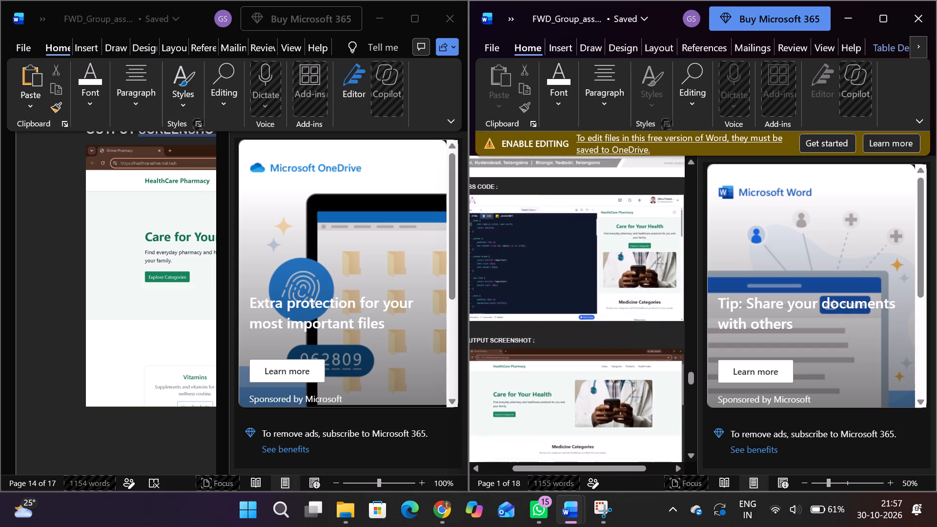
{"action": "scroll", "coordinate": [548, 322], "scroll_direction": "down", "scroll_amount": 4}
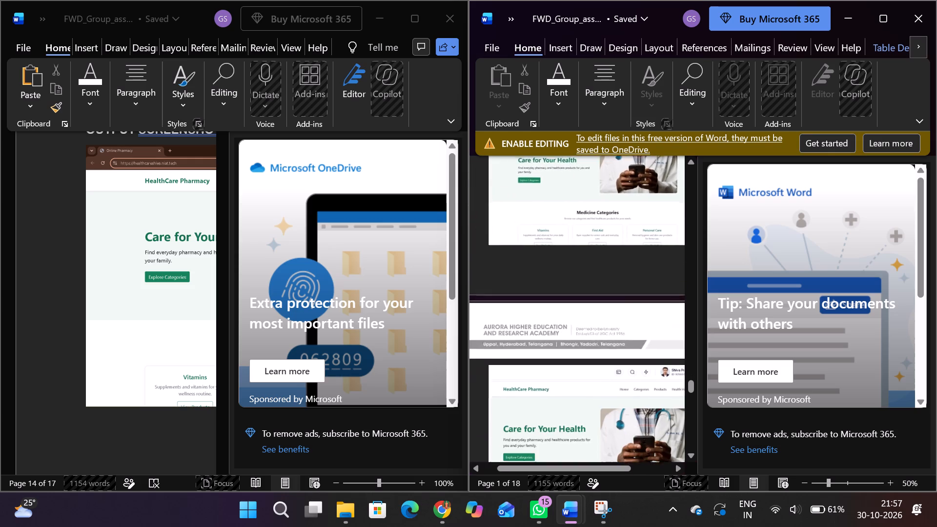
{"action": "scroll", "coordinate": [548, 322], "scroll_direction": "down", "scroll_amount": 3}
{"action": "scroll", "coordinate": [548, 322], "scroll_direction": "left", "scroll_amount": 1}
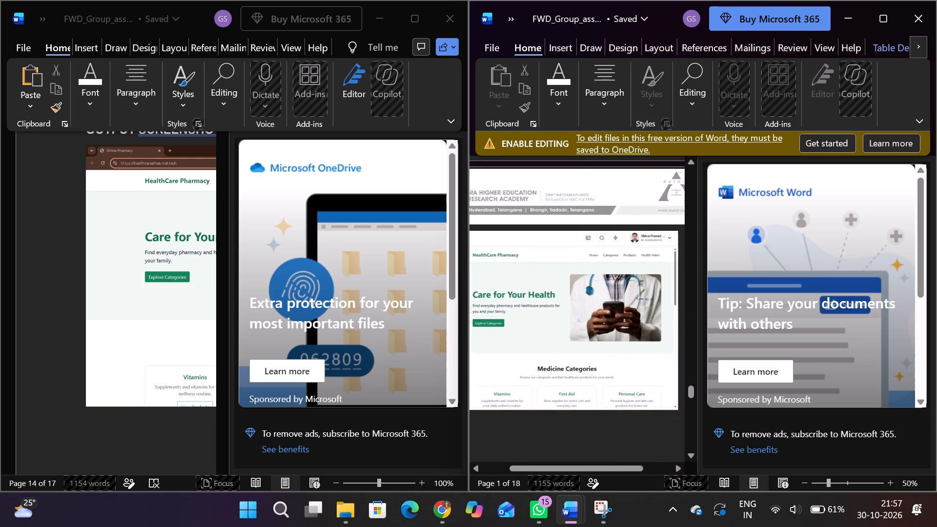
{"action": "scroll", "coordinate": [548, 322], "scroll_direction": "left", "scroll_amount": 1}
{"action": "scroll", "coordinate": [548, 322], "scroll_direction": "down", "scroll_amount": 4}
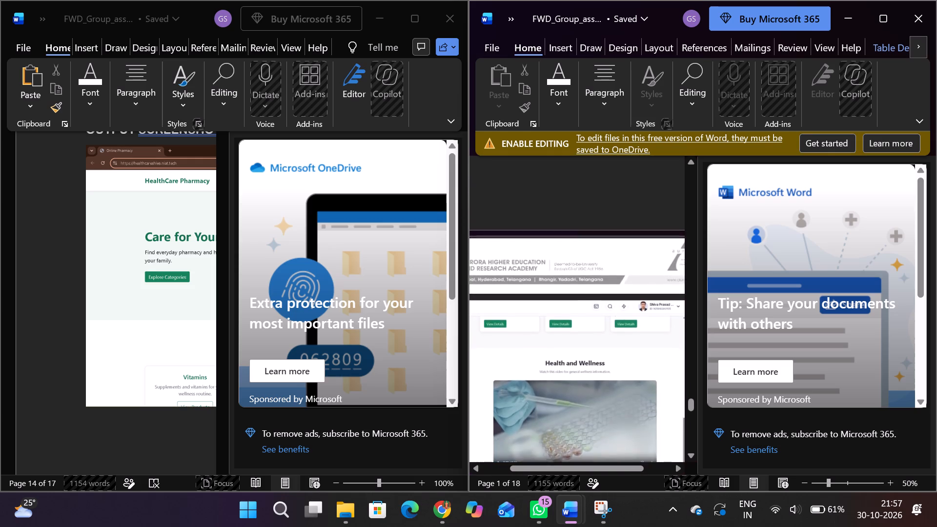
{"action": "scroll", "coordinate": [548, 322], "scroll_direction": "down", "scroll_amount": 10}
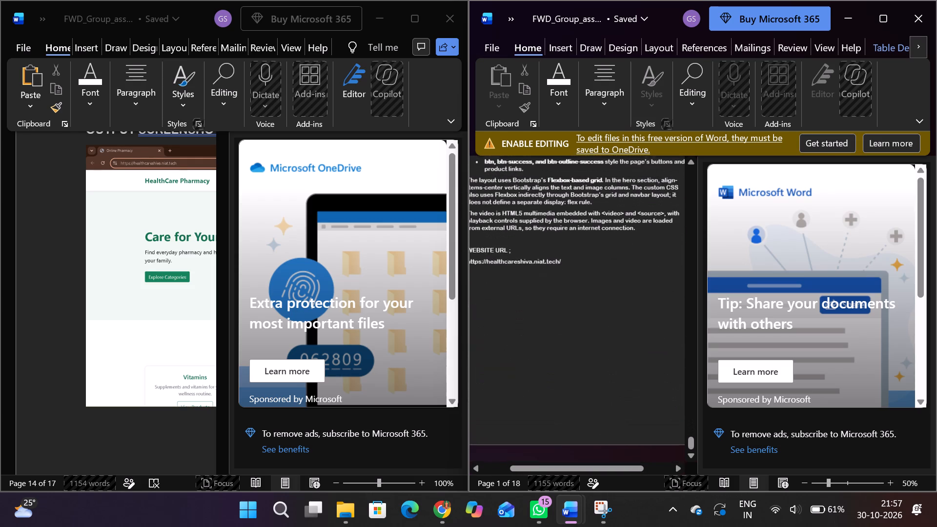
Close the other student's read-only copy of the assignment document.
{"action": "left_click", "coordinate": [933, 1]}
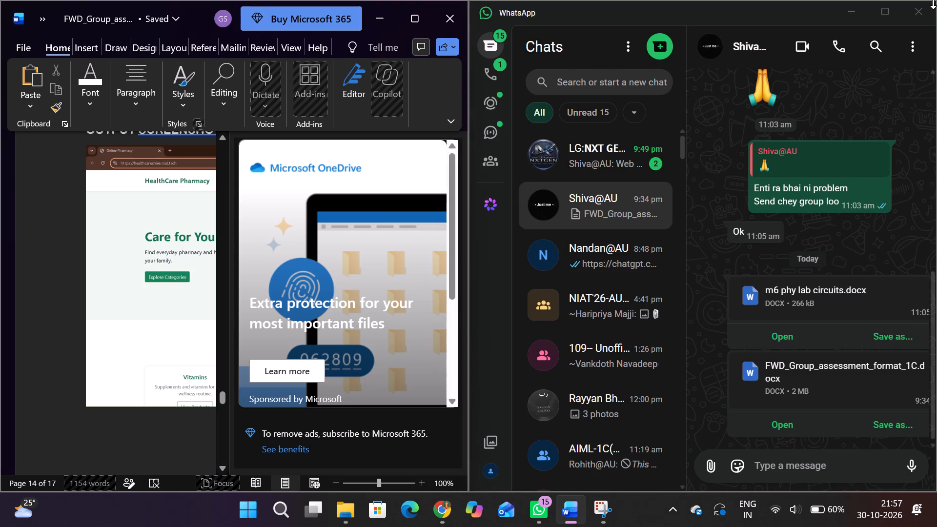
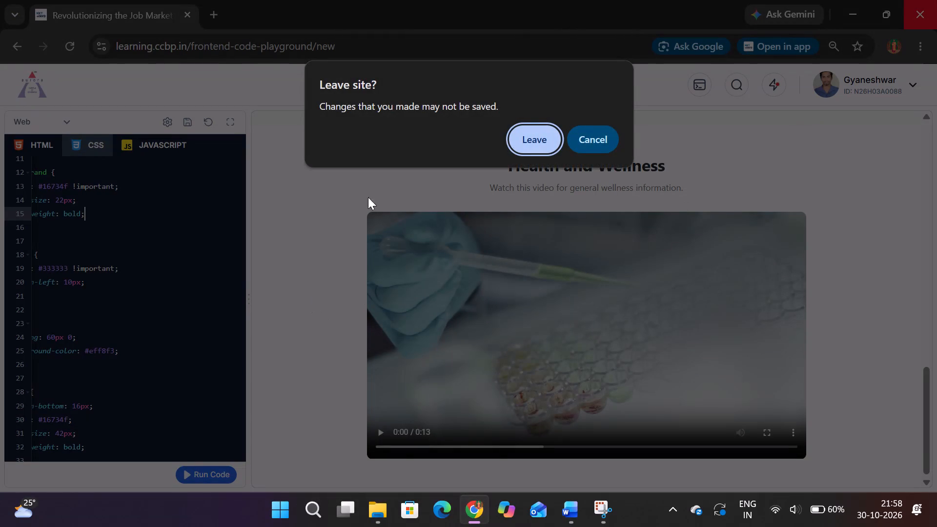
Leave the code playground without saving its changes, closing the browser, and close the Screenshots folder window.
{"action": "left_click", "coordinate": [511, 138]}
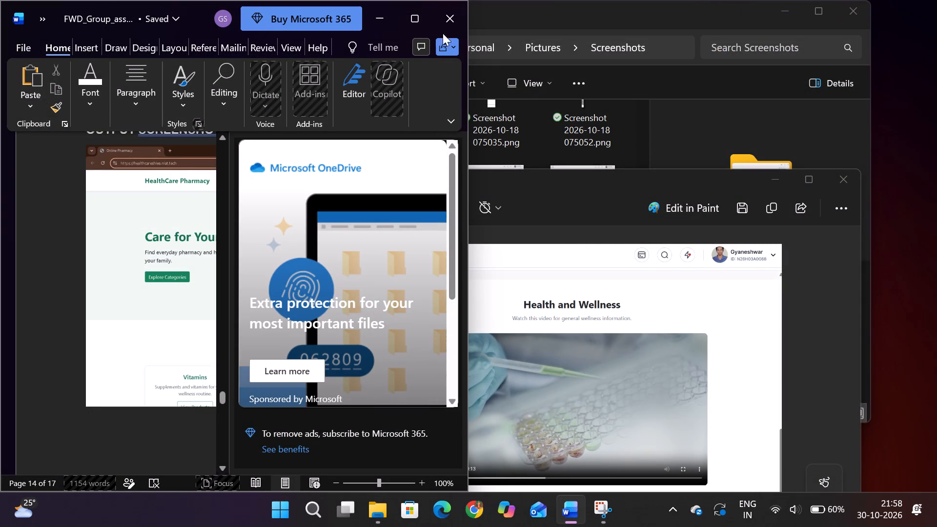
{"action": "left_click", "coordinate": [841, 12]}
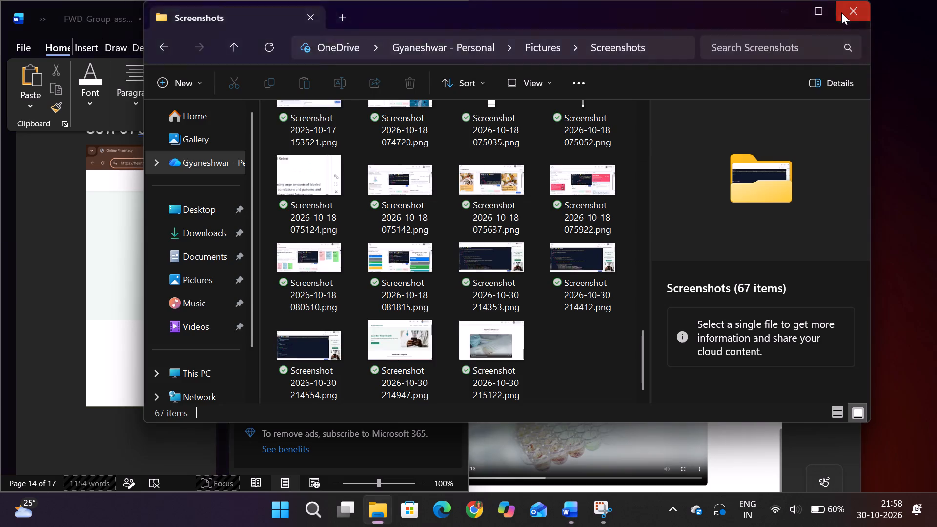
Maximize the Word window containing the group assignment document.
{"action": "left_click", "coordinate": [414, 3]}
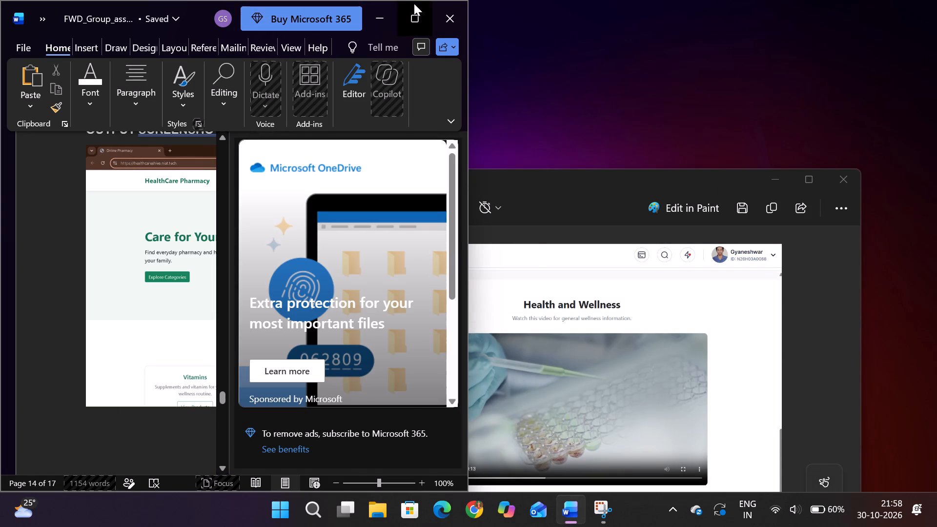
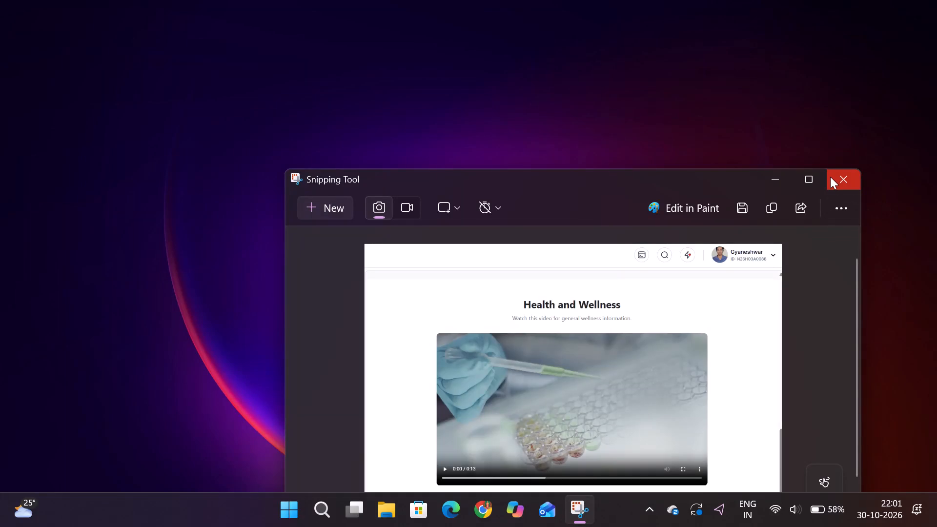
Close the Snipping Tool window containing the Health and Wellness screenshot.
{"action": "left_click", "coordinate": [830, 177]}
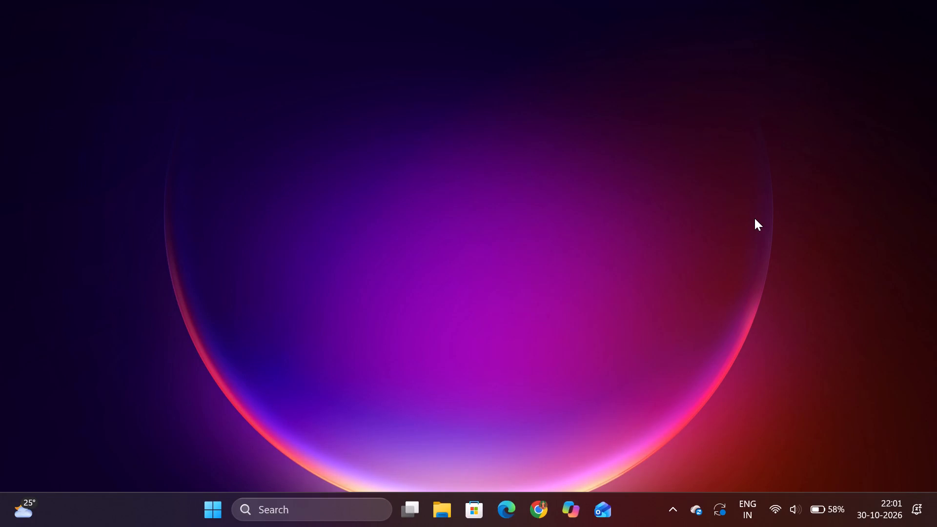
Bring up the Shut Down Windows dialog from the desktop.
{"action": "key", "text": "alt+F4"}
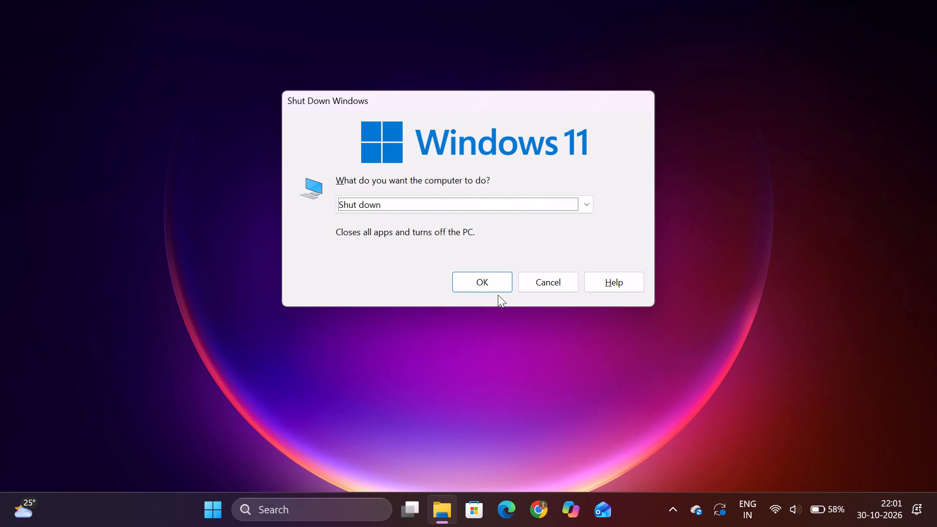